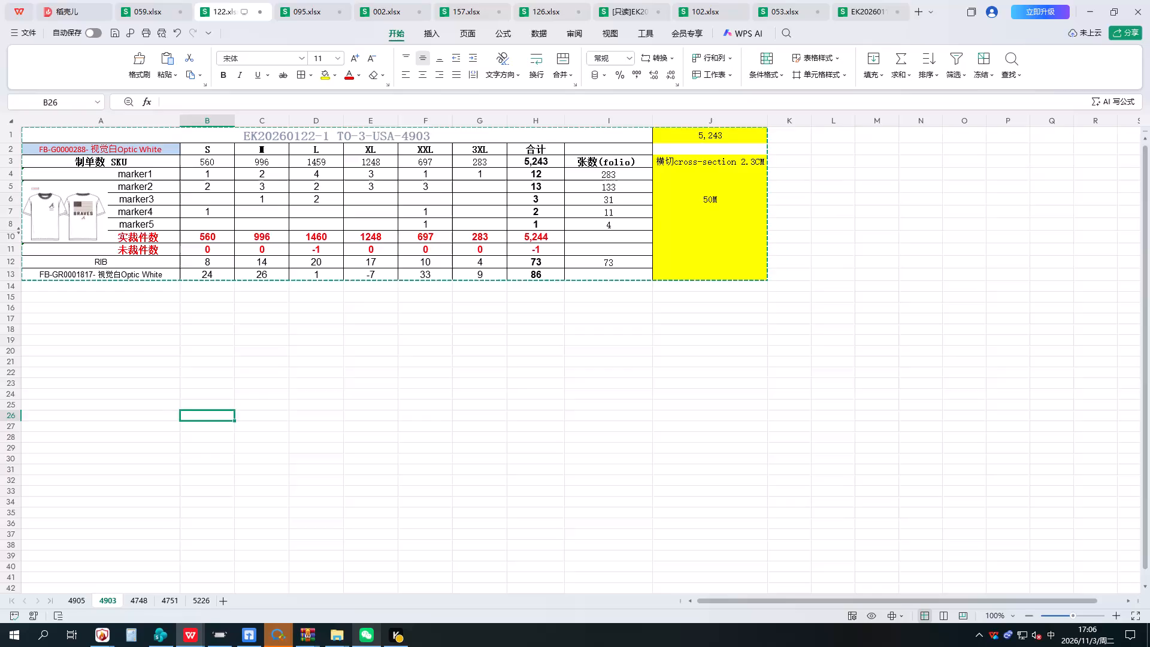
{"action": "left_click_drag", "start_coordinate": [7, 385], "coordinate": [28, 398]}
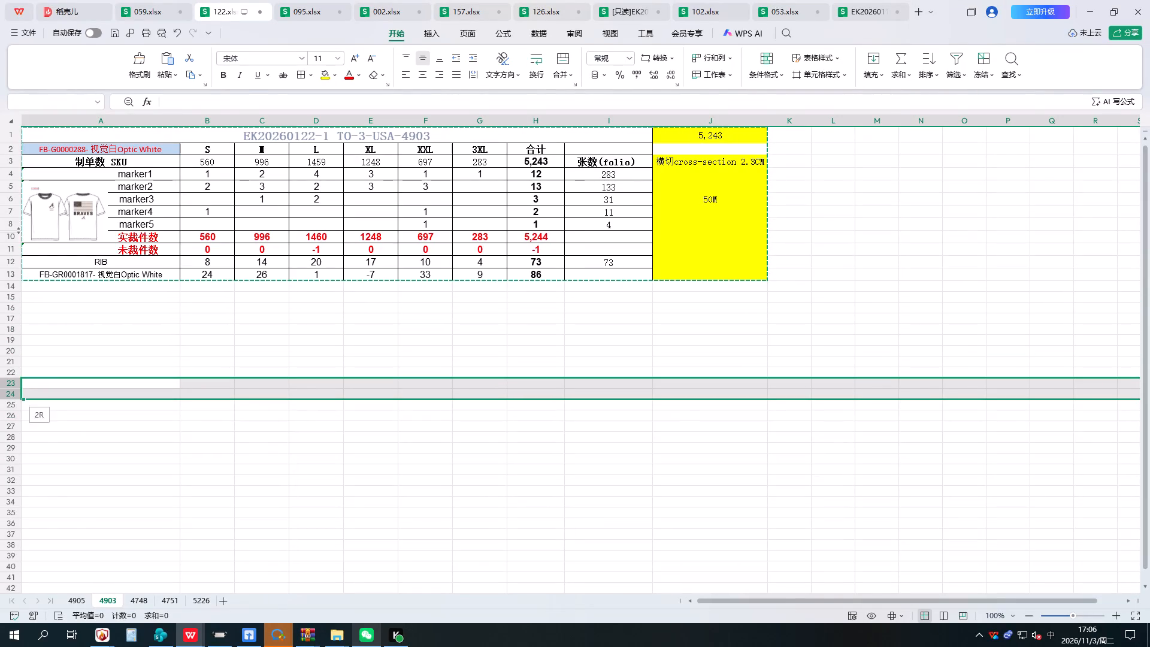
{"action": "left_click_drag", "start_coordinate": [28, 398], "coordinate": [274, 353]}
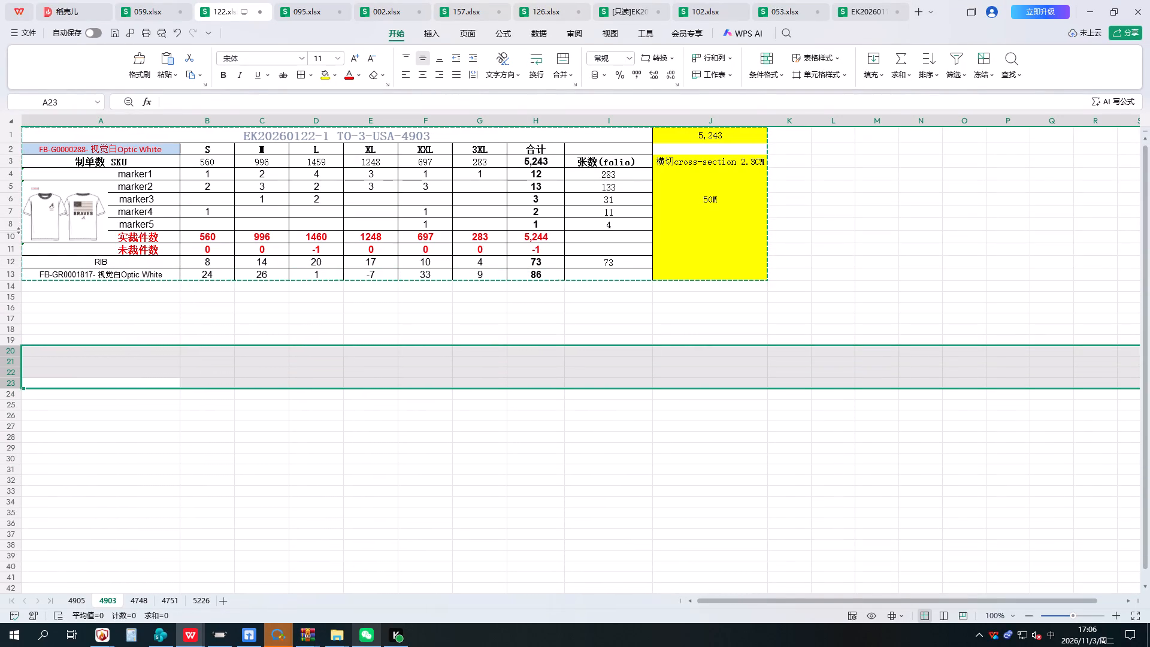
Inspect the formula in cell C13, the size M cell of the FB-GR0001817 Optic White row.
{"action": "left_click", "coordinate": [343, 272]}
{"action": "left_click", "coordinate": [273, 271]}
{"action": "left_click", "coordinate": [192, 96]}
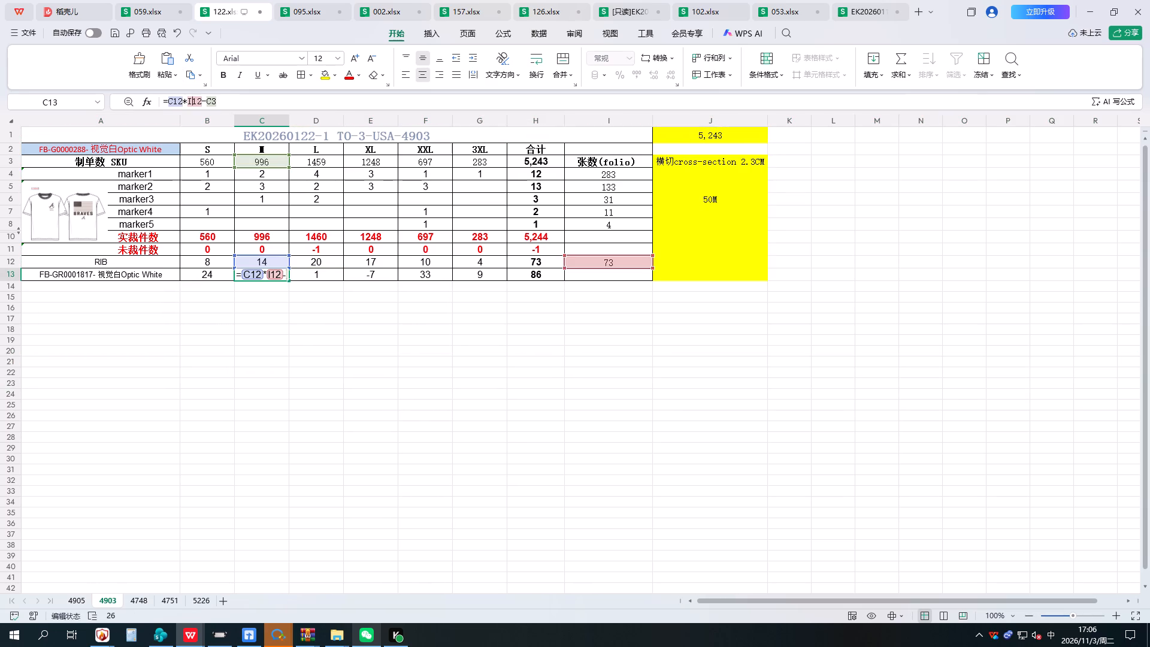
{"action": "key", "text": "Return"}
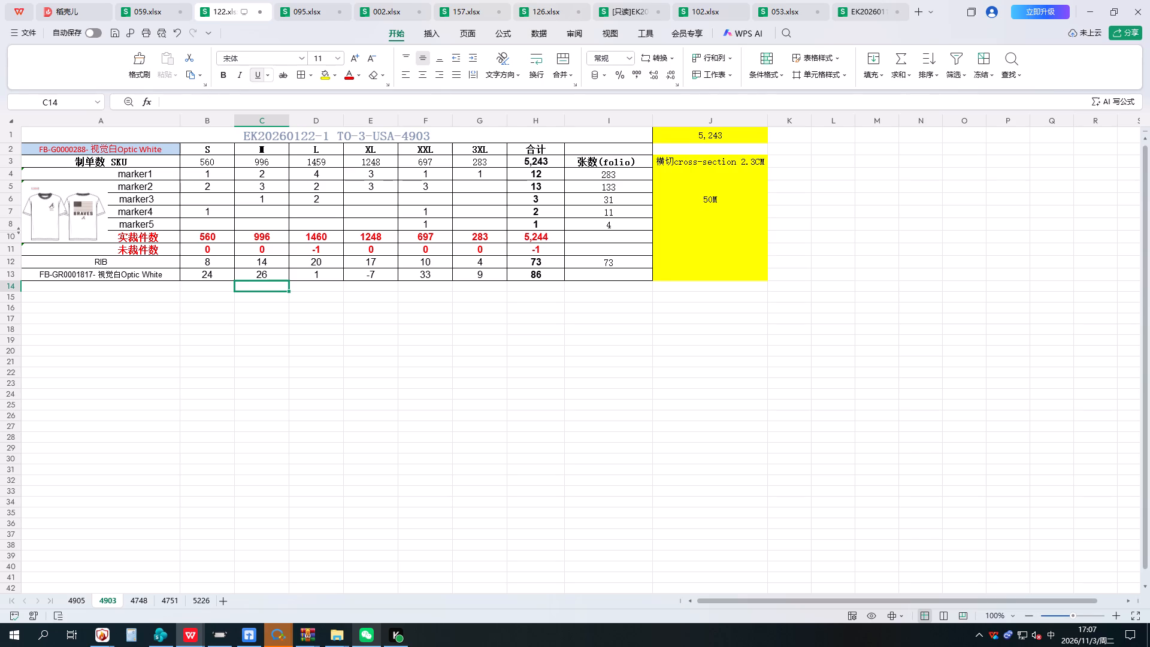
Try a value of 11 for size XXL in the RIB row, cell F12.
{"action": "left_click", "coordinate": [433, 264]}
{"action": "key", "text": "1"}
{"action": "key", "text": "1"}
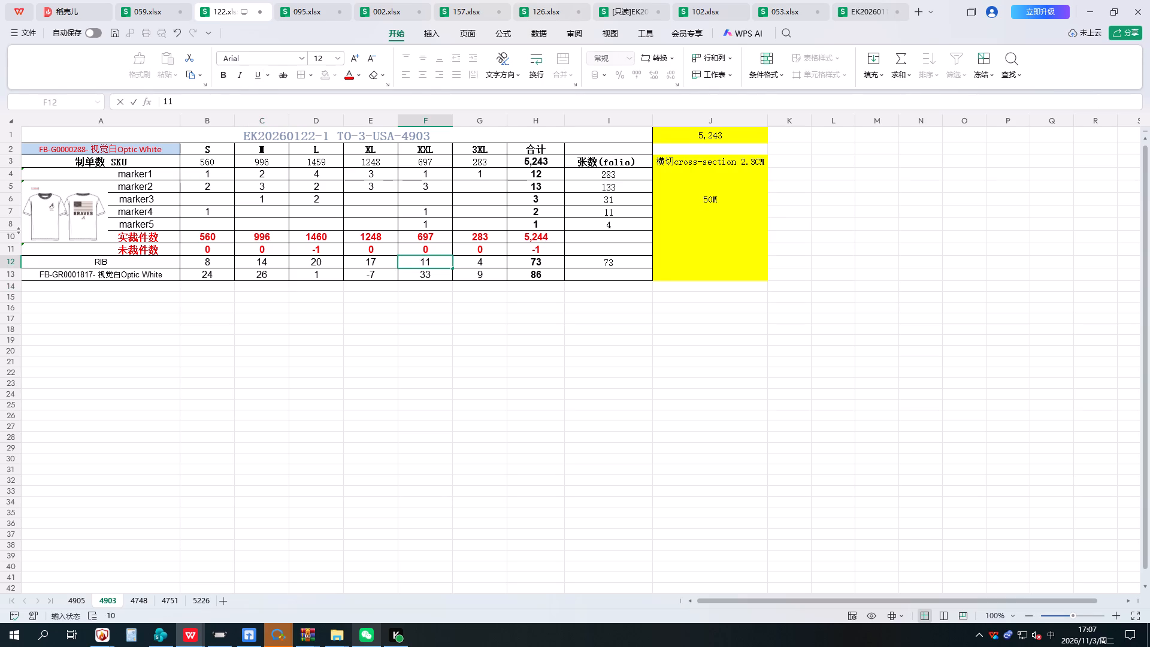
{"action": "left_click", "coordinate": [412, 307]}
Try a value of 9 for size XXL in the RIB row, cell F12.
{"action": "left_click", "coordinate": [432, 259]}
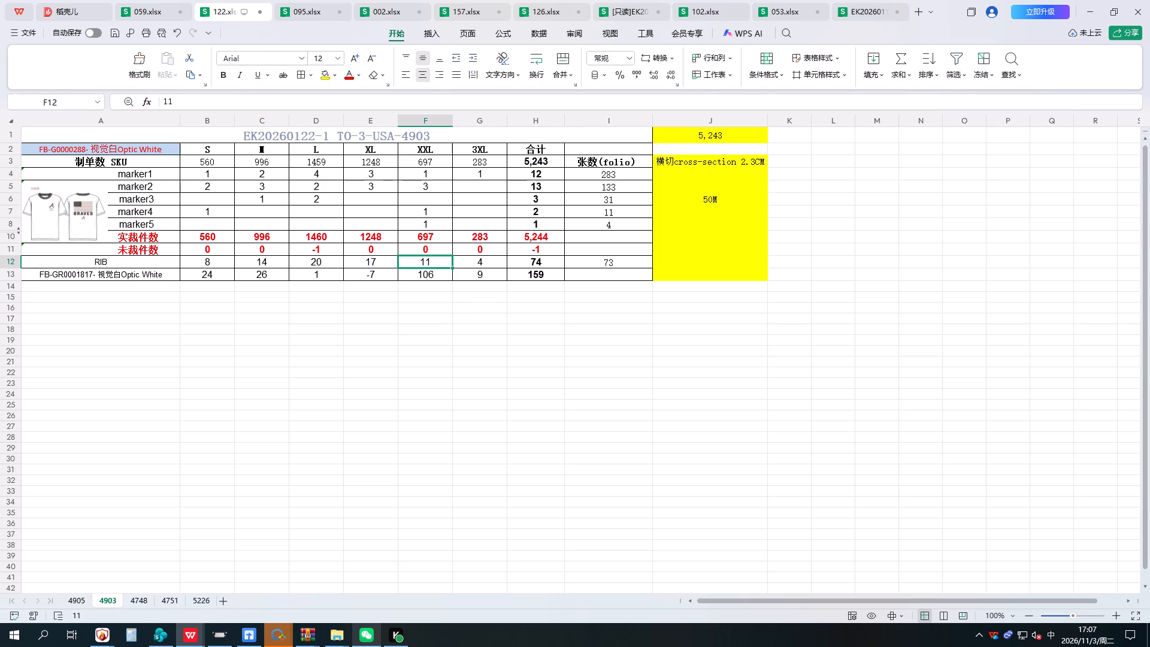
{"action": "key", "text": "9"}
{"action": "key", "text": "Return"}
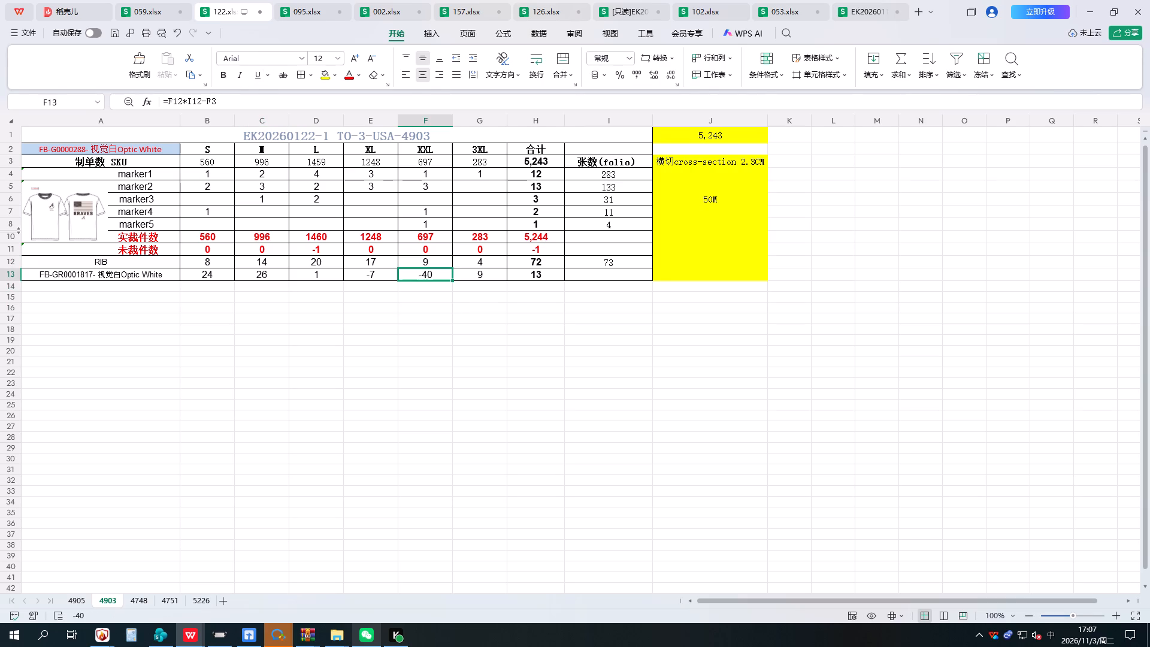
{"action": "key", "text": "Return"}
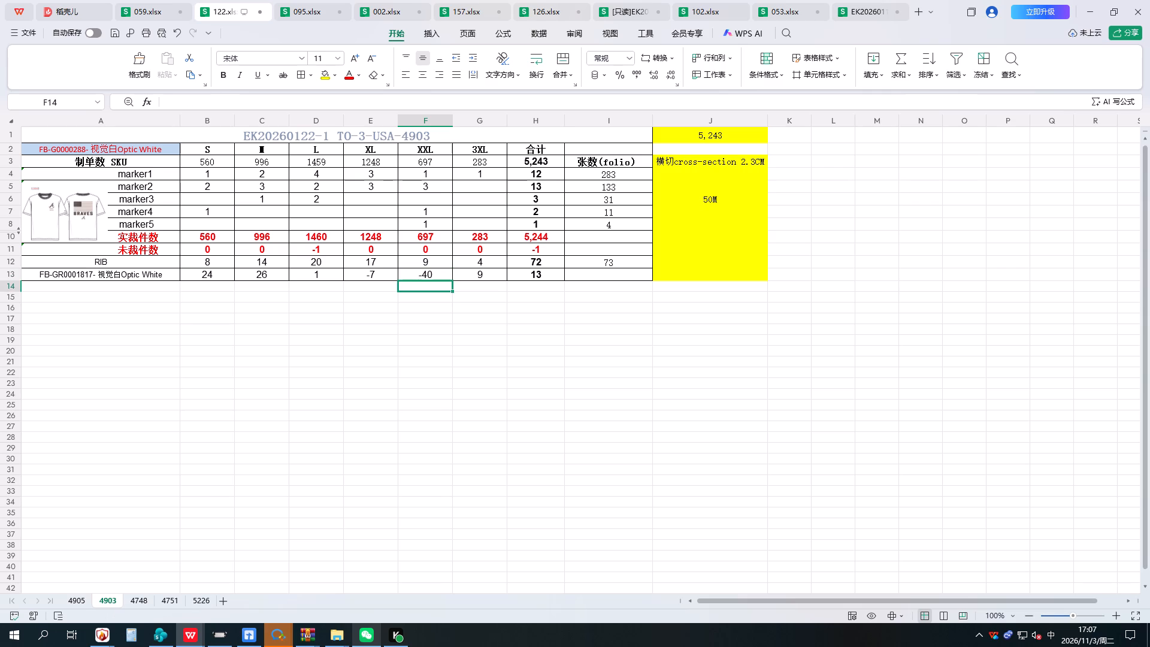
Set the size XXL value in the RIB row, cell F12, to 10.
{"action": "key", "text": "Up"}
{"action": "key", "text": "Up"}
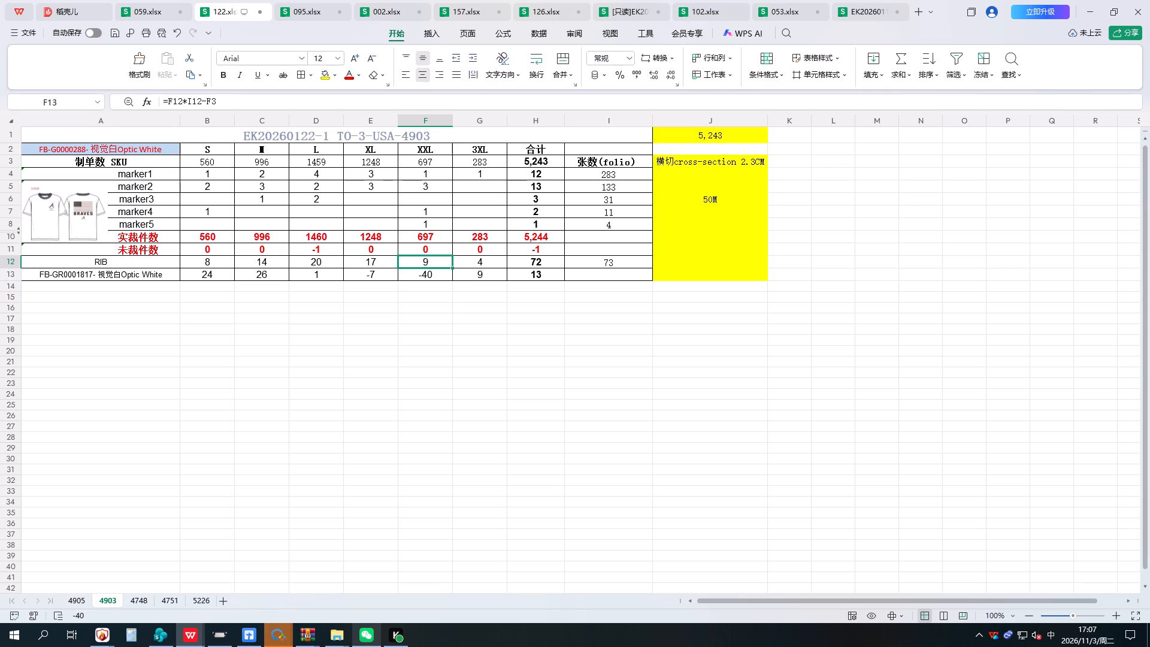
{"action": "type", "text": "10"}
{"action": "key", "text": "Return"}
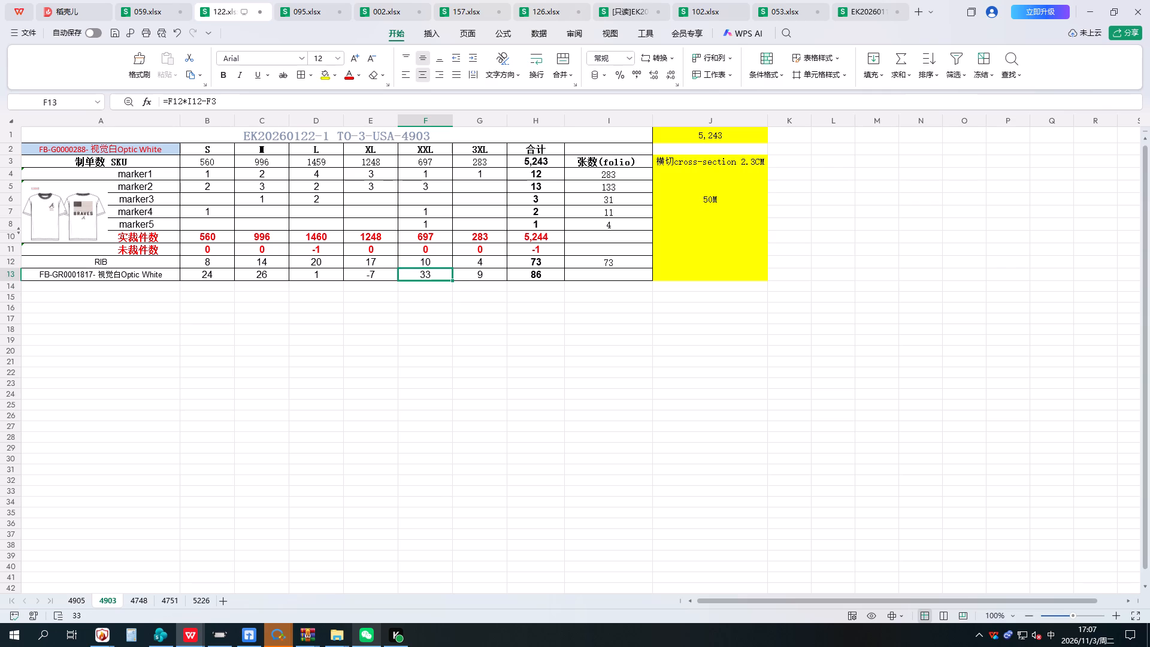
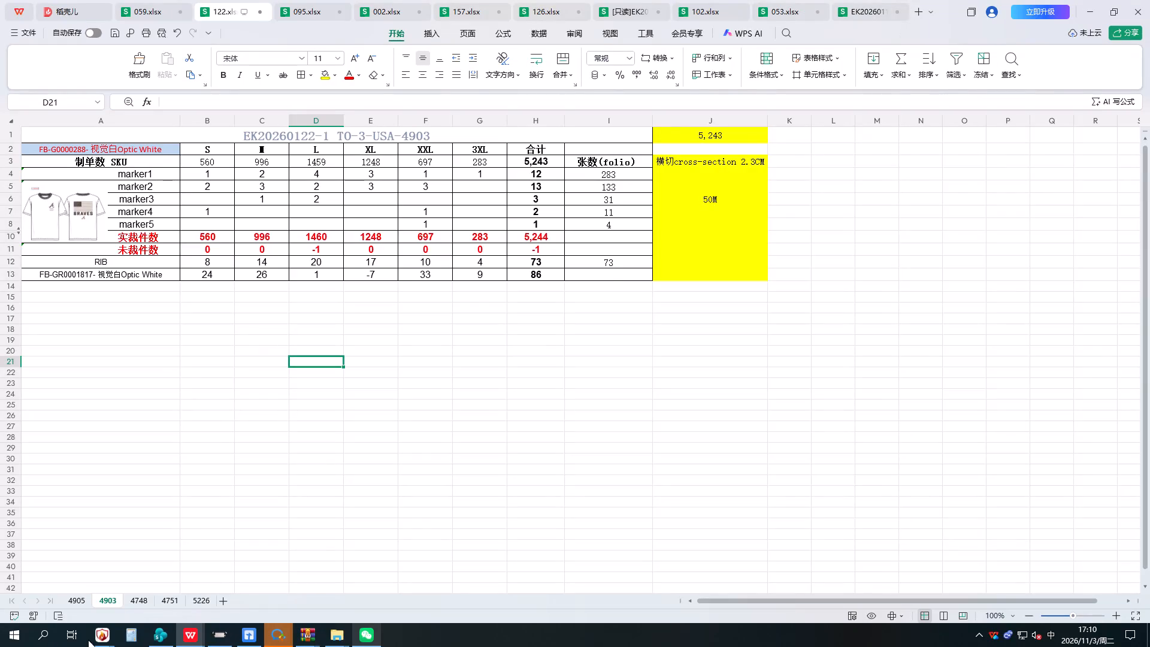
View the 4748 cutting plan sheet, ending on the 4751 cutting plan sheet.
{"action": "left_click", "coordinate": [137, 599]}
{"action": "left_click", "coordinate": [164, 598]}
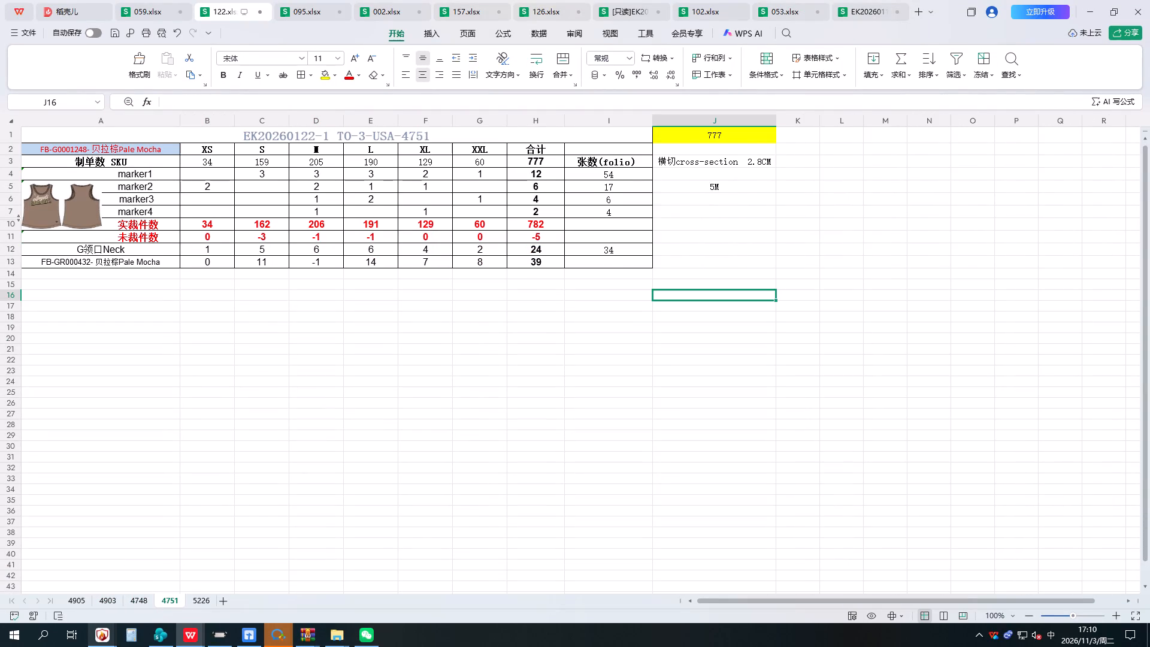
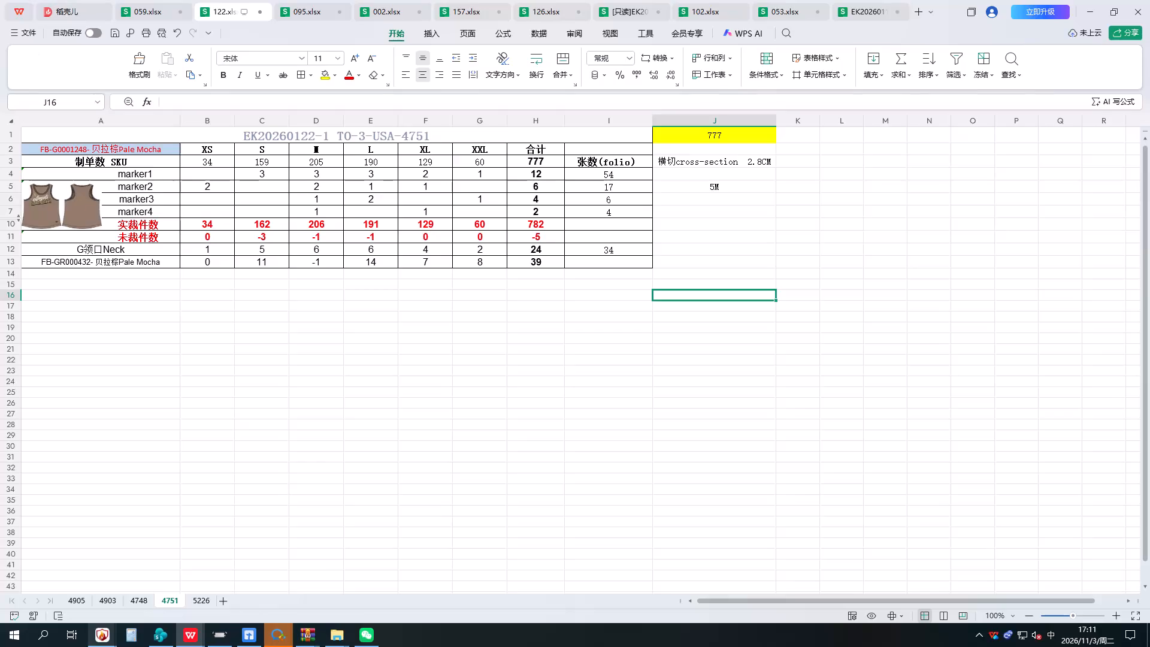
View the 4903 cutting plan sheet again.
{"action": "left_click", "coordinate": [111, 600]}
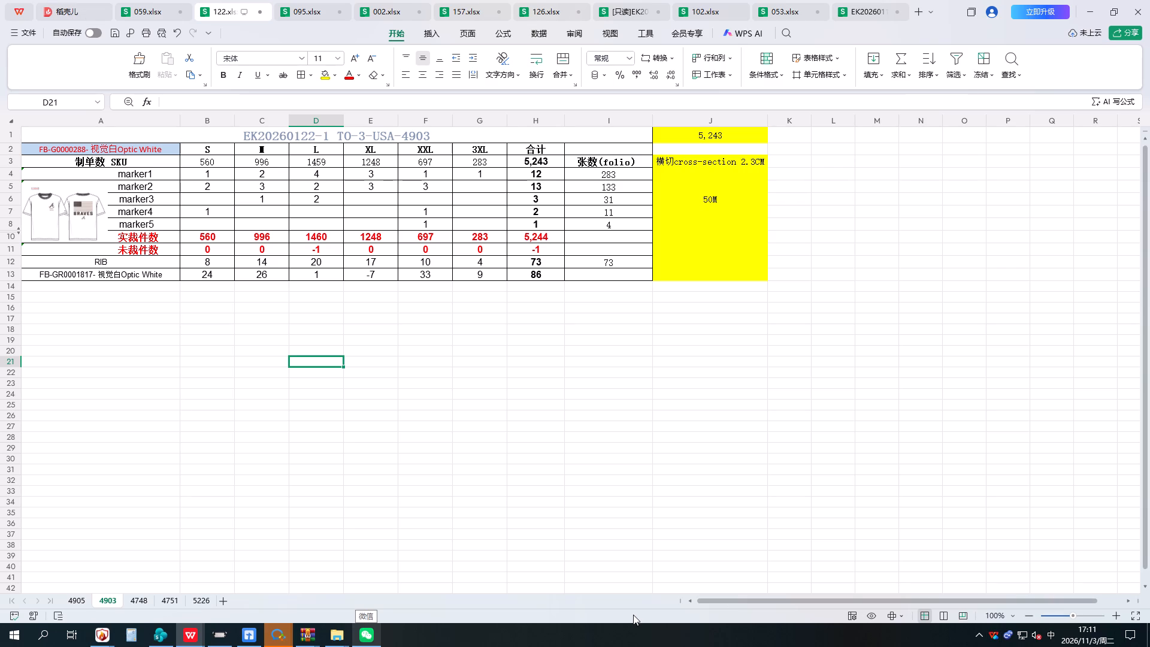
Switch to the 059.xlsx workbook and search its sheet list for 4570 to open that cutting plan sheet.
{"action": "left_click", "coordinate": [190, 640]}
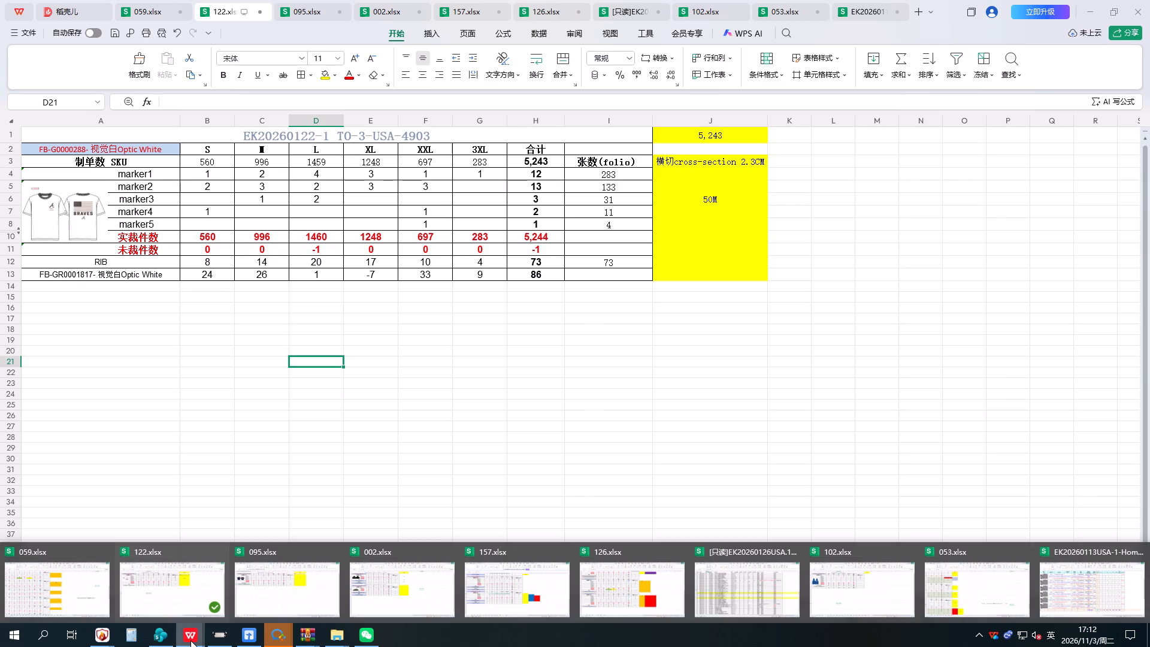
{"action": "left_click", "coordinate": [34, 609]}
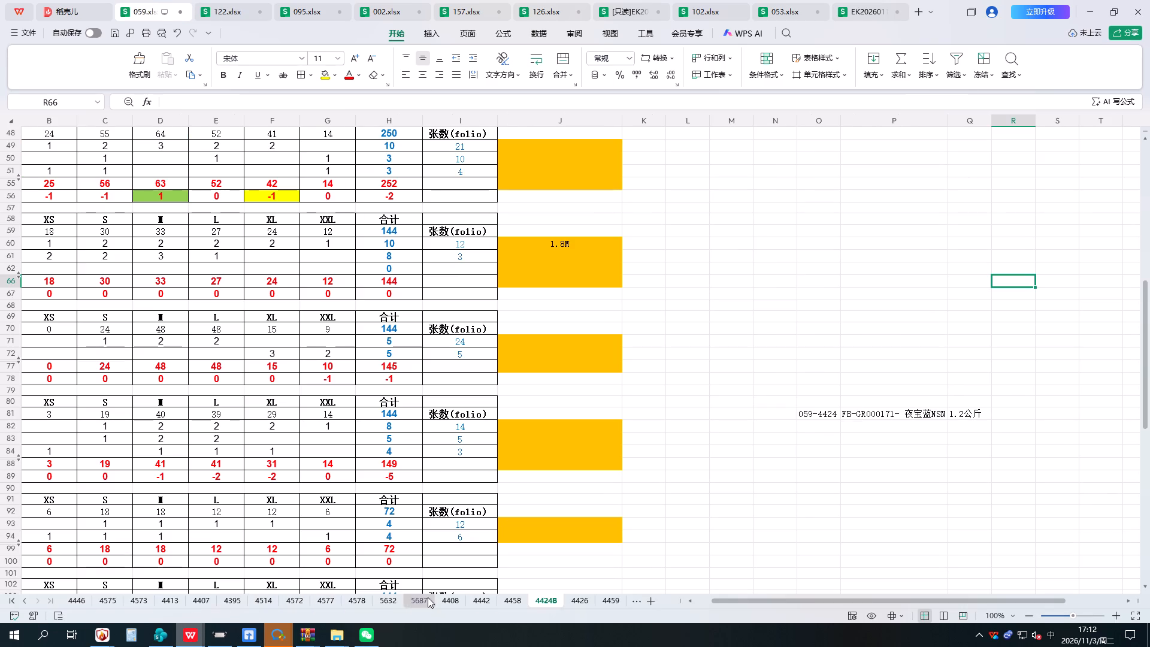
{"action": "right_click", "coordinate": [28, 604]}
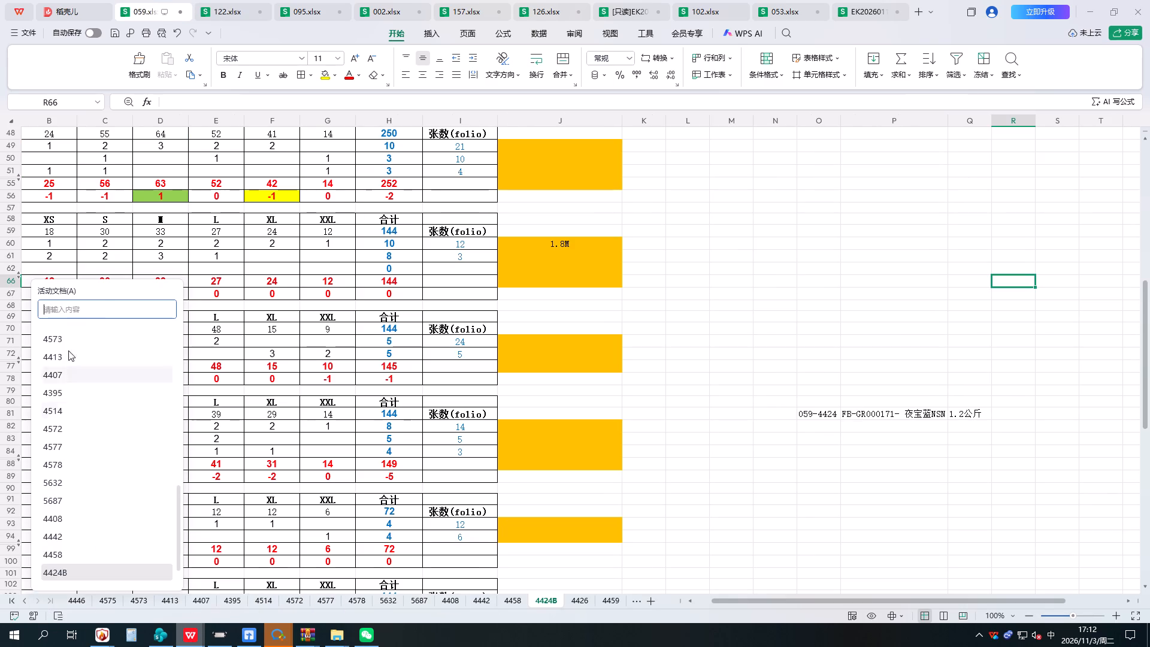
{"action": "left_click", "coordinate": [103, 306]}
{"action": "type", "text": "4570"}
{"action": "left_click", "coordinate": [95, 337]}
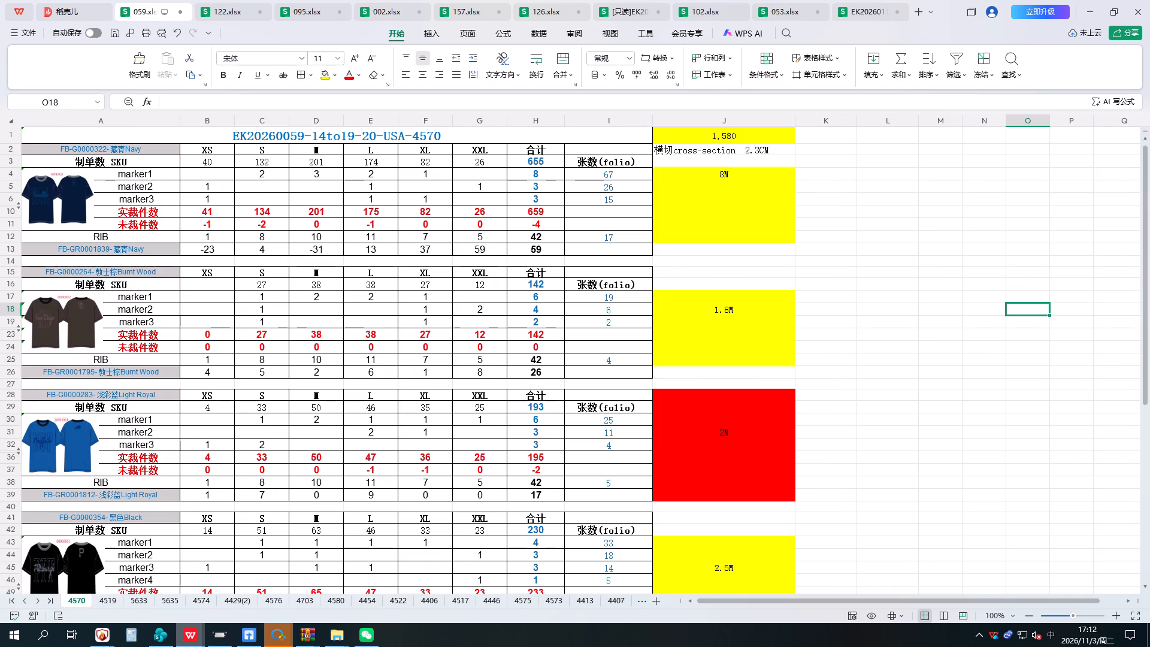
Examine the colour blocks on the 4570 sheet, including the red-marked note area beside Light Royal.
{"action": "scroll", "coordinate": [495, 396], "scroll_direction": "down", "scroll_amount": 10}
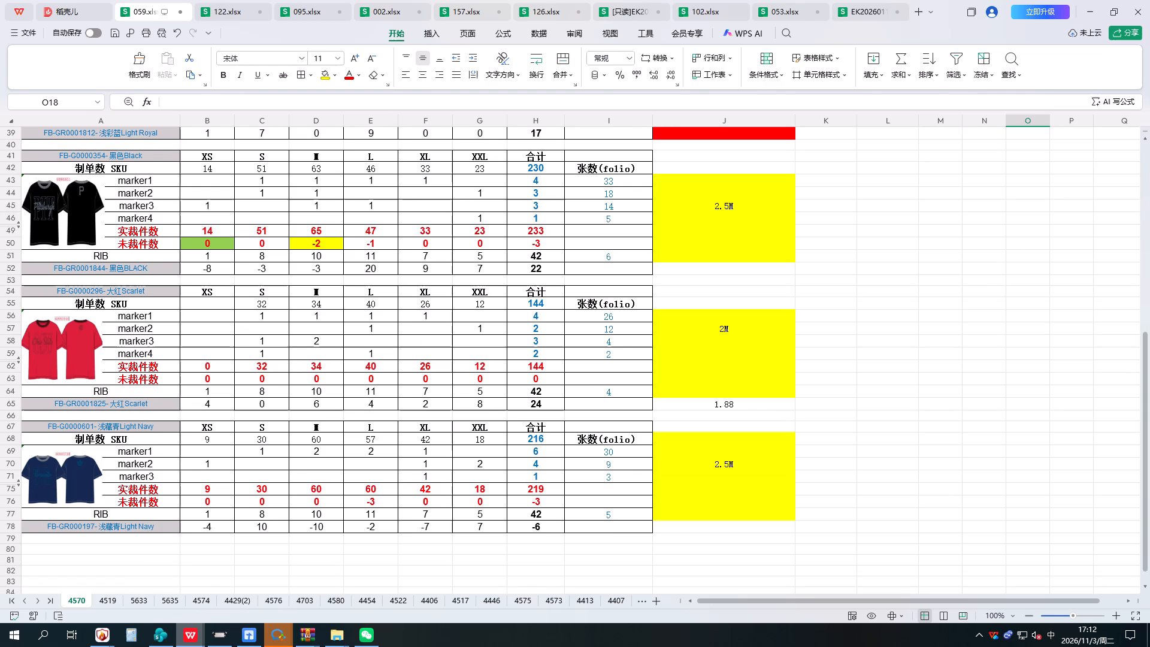
{"action": "scroll", "coordinate": [492, 371], "scroll_direction": "up", "scroll_amount": 4}
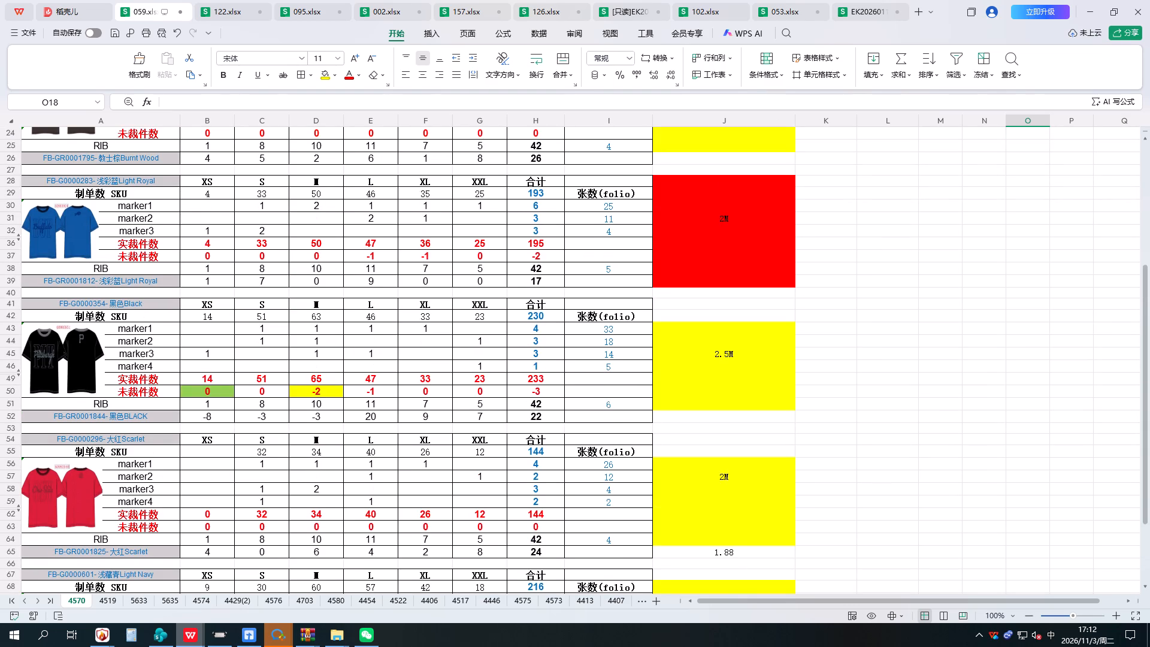
{"action": "scroll", "coordinate": [717, 224], "scroll_direction": "up", "scroll_amount": 5}
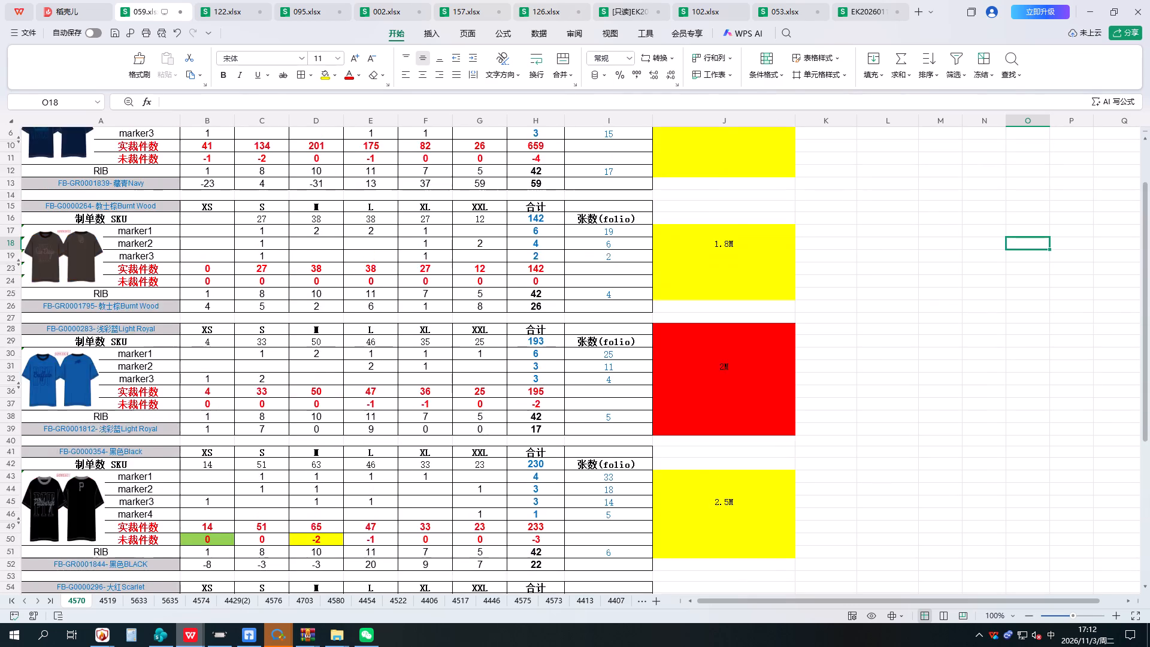
{"action": "scroll", "coordinate": [715, 207], "scroll_direction": "up", "scroll_amount": 9}
{"action": "left_click", "coordinate": [425, 139]}
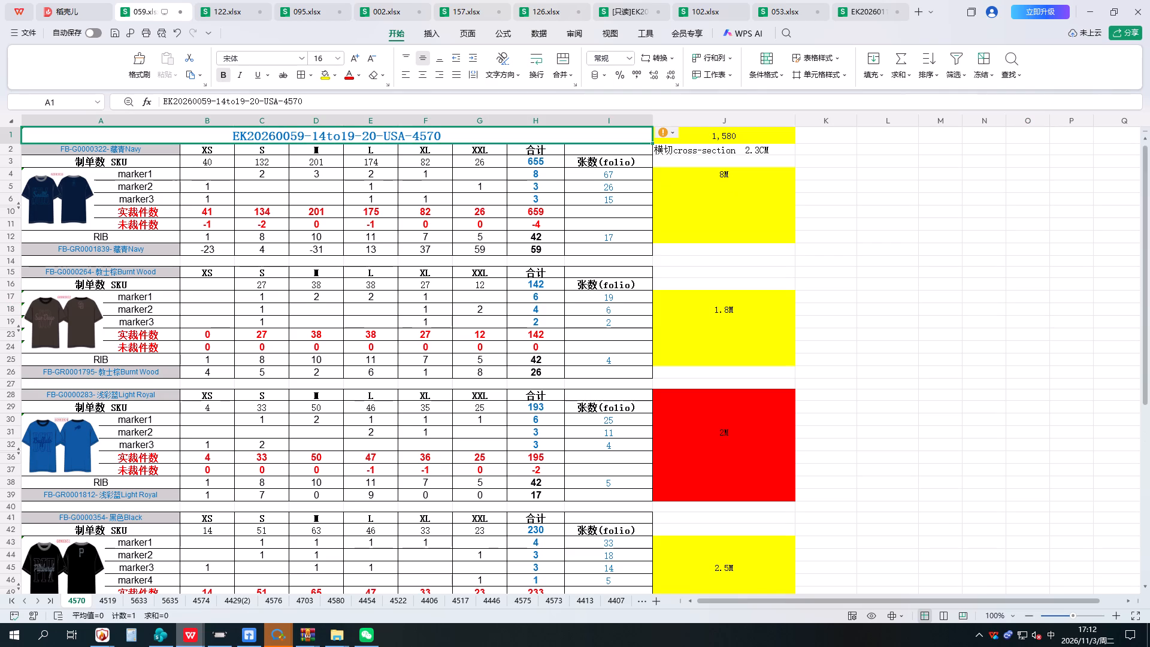
{"action": "left_click_drag", "start_coordinate": [719, 401], "coordinate": [741, 492]}
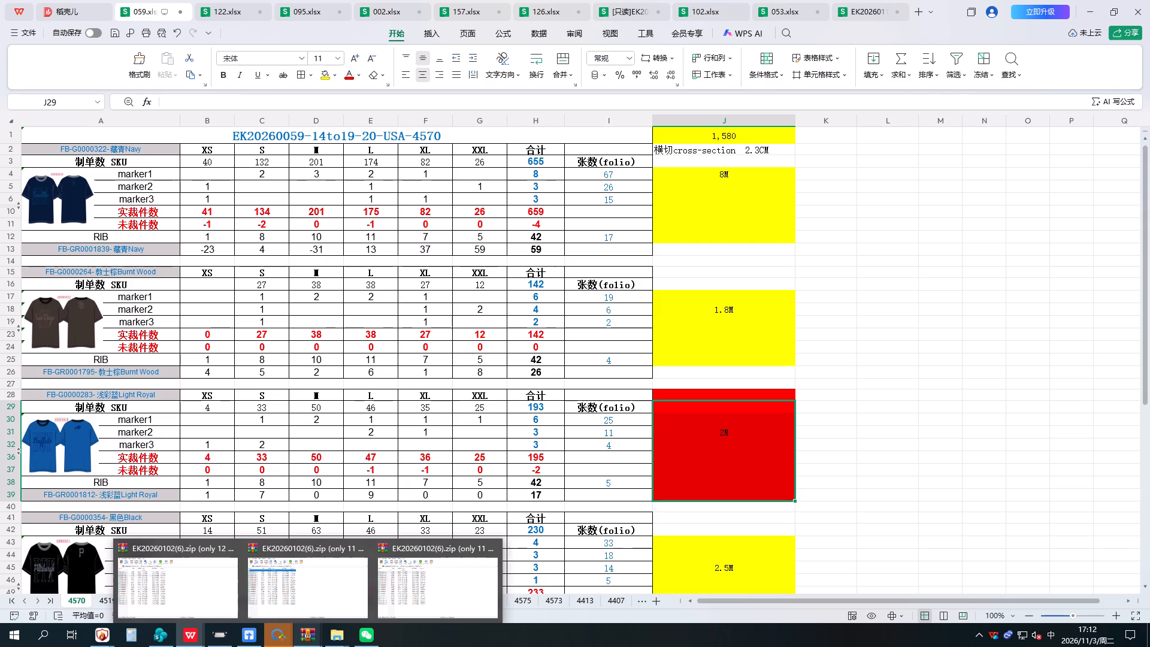
Switch to the EBK订单10.27 online planning sheet and filter the EB PO column by 4570.
{"action": "left_click", "coordinate": [252, 631]}
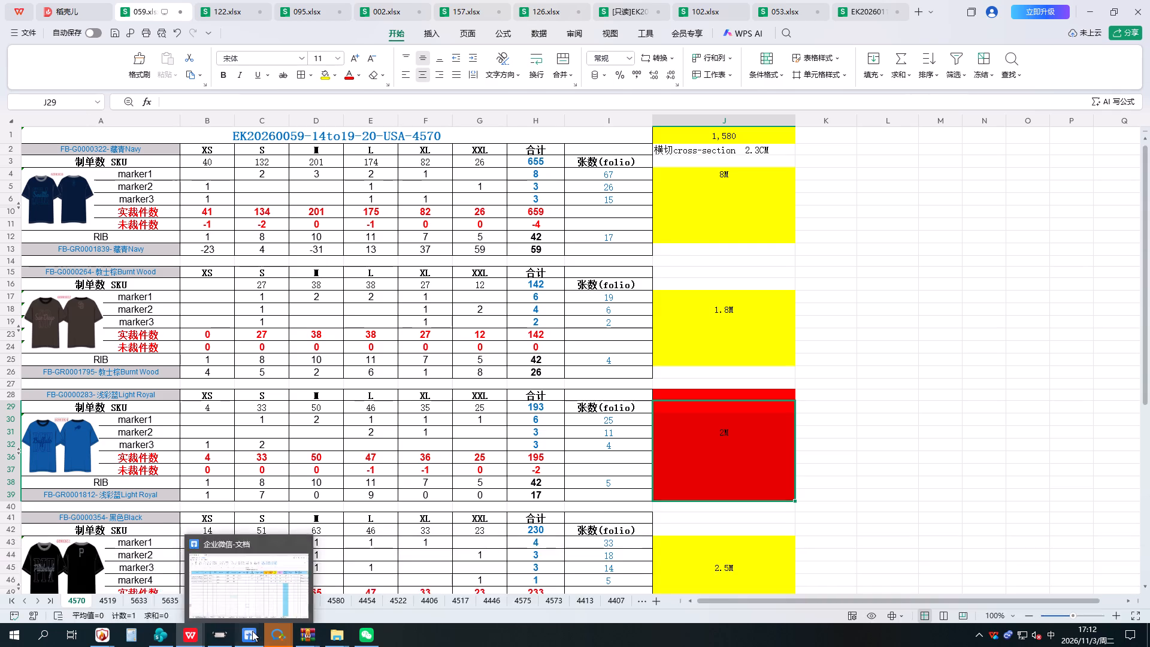
{"action": "left_click", "coordinate": [127, 192]}
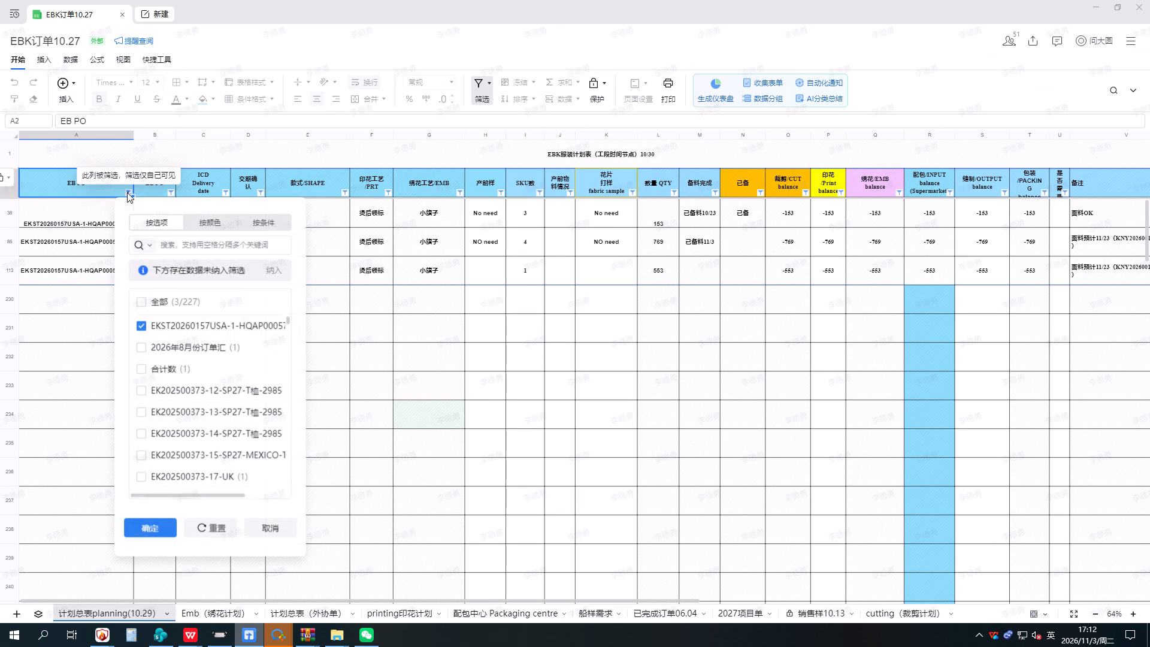
{"action": "type", "text": "4570"}
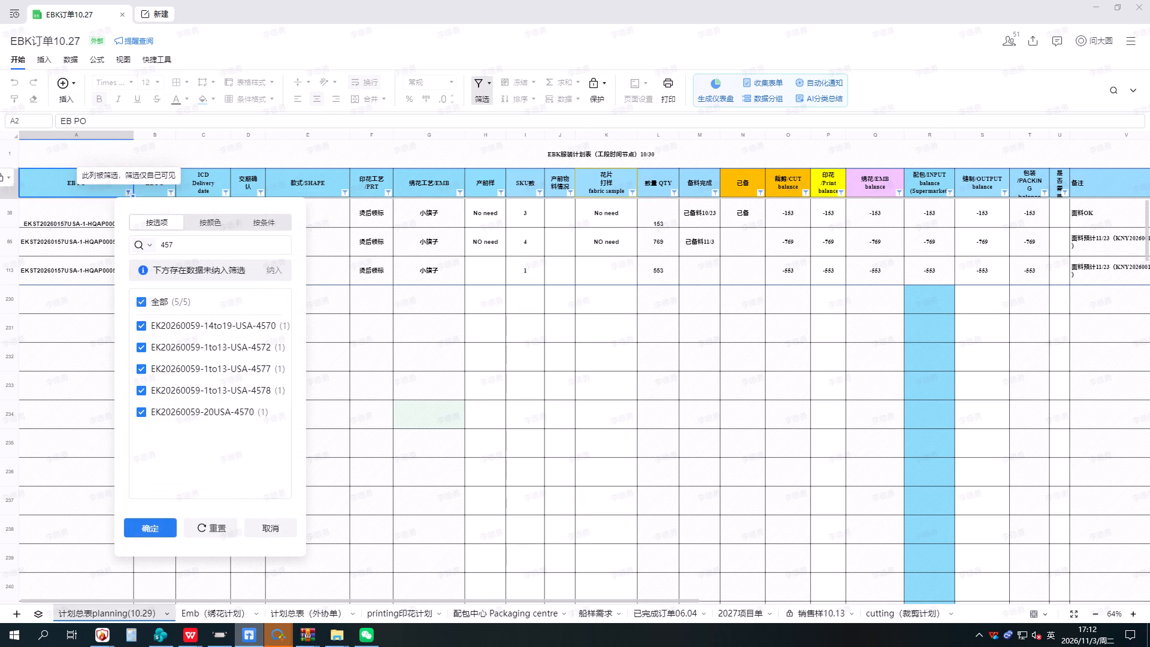
{"action": "left_click", "coordinate": [133, 519]}
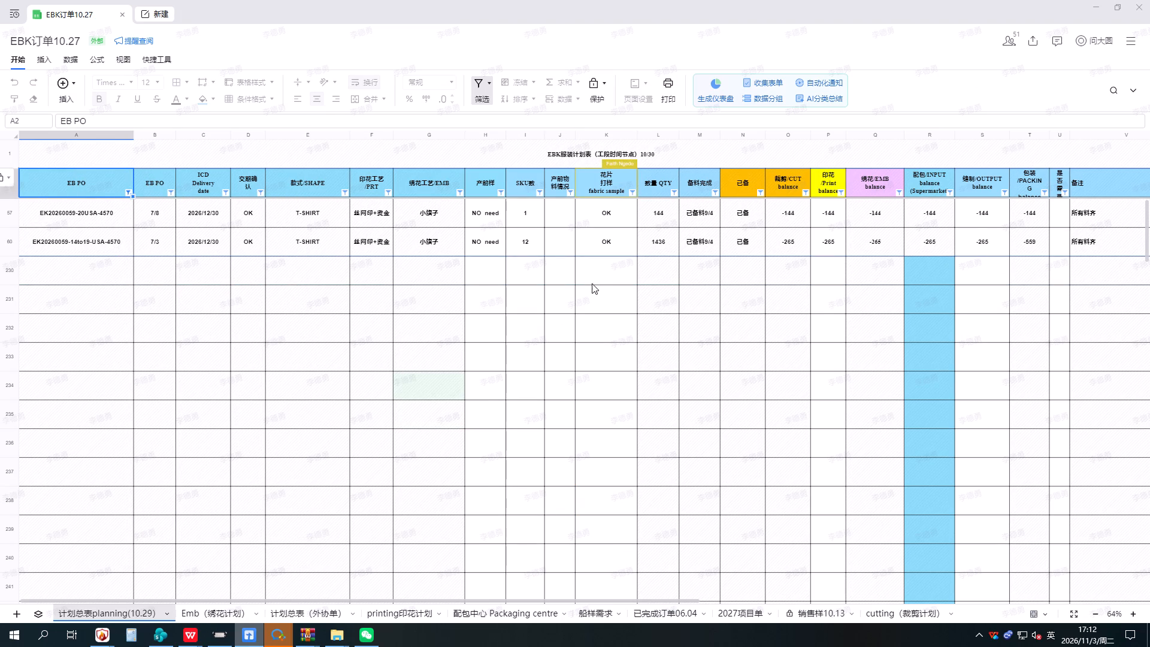
Check the combined CUT balance of the two 4570 orders and return to the 4570 cutting plan sheet.
{"action": "scroll", "coordinate": [599, 280], "scroll_direction": "up", "scroll_amount": 3}
{"action": "left_click", "coordinate": [806, 241]}
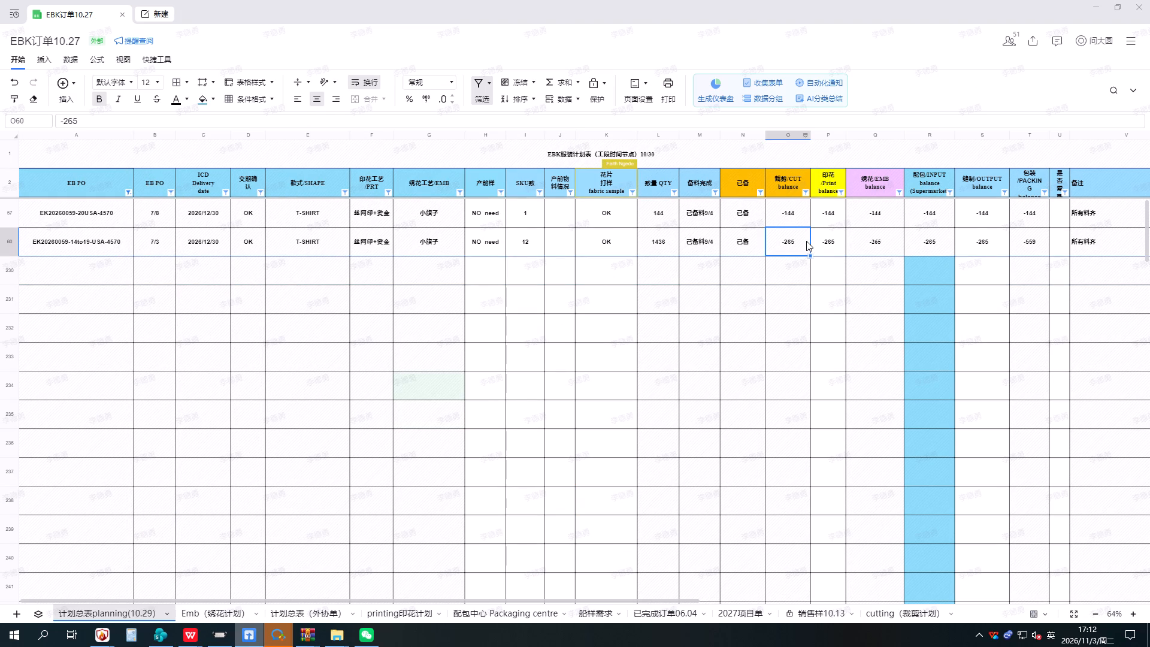
{"action": "left_click_drag", "start_coordinate": [786, 215], "coordinate": [786, 234]}
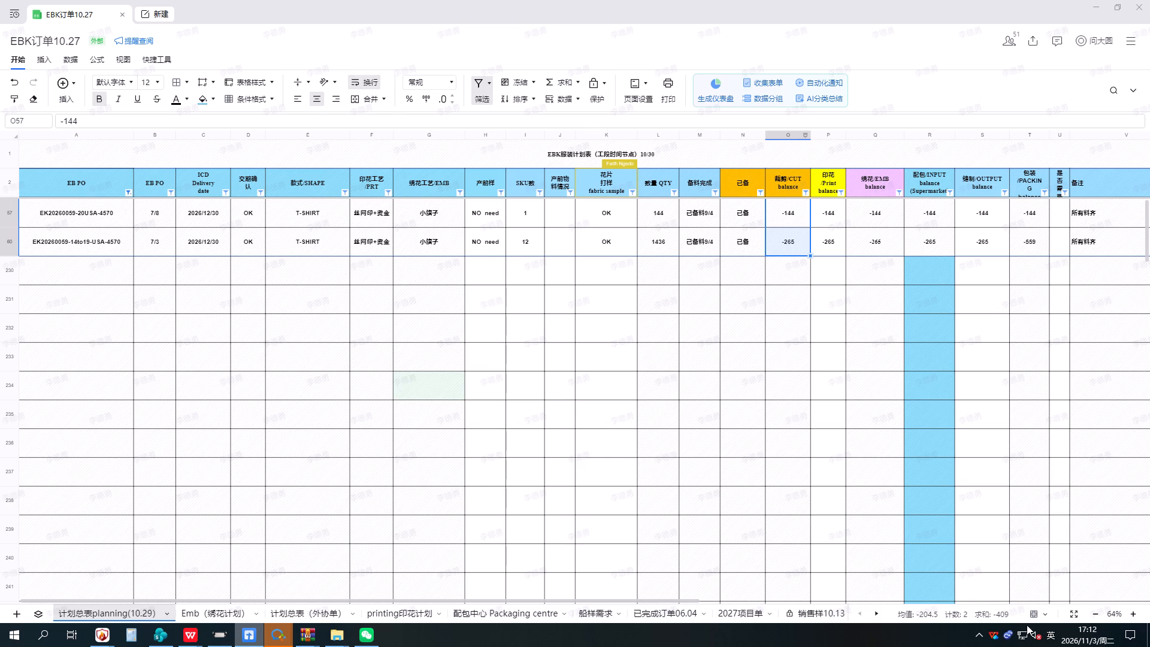
{"action": "left_click", "coordinate": [1089, 1]}
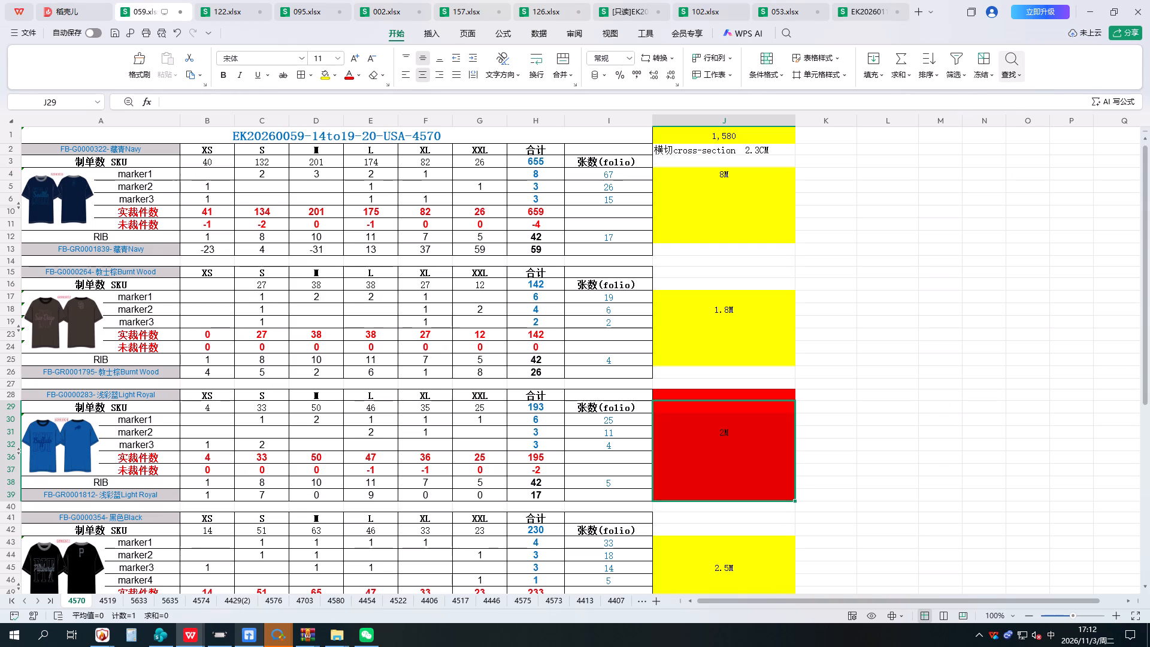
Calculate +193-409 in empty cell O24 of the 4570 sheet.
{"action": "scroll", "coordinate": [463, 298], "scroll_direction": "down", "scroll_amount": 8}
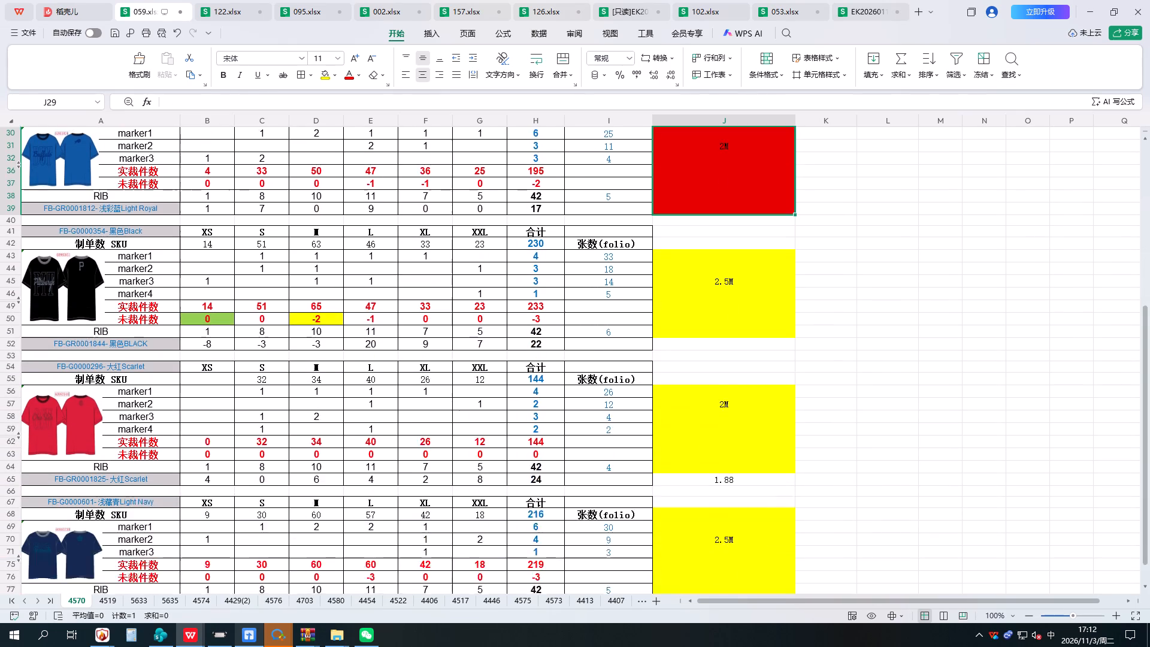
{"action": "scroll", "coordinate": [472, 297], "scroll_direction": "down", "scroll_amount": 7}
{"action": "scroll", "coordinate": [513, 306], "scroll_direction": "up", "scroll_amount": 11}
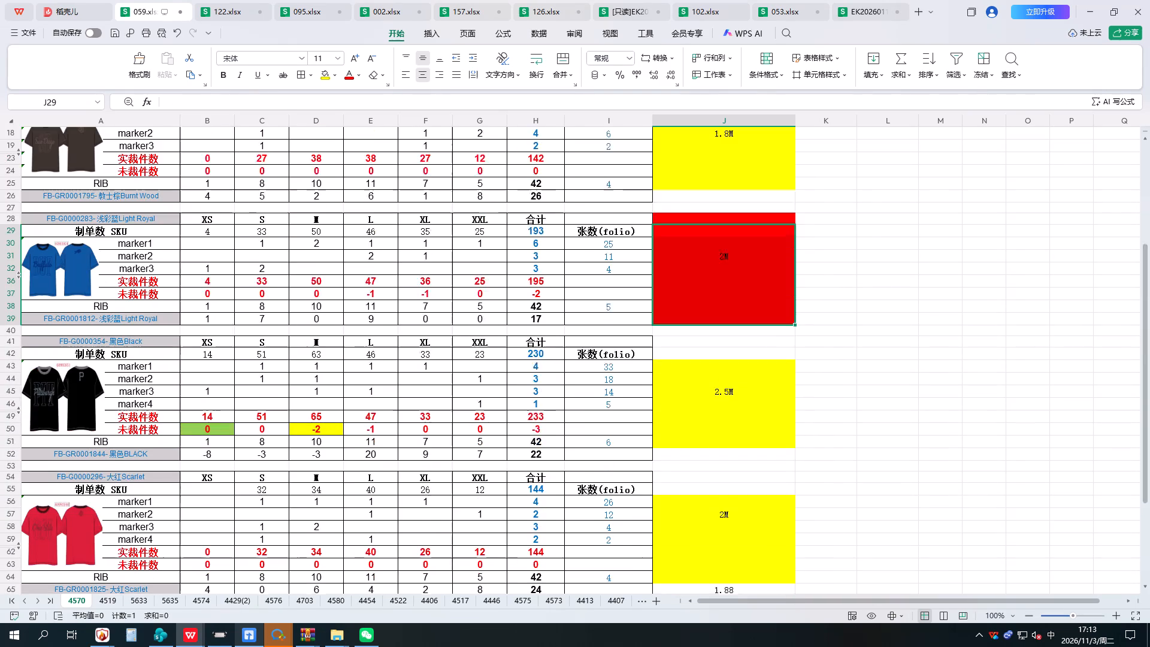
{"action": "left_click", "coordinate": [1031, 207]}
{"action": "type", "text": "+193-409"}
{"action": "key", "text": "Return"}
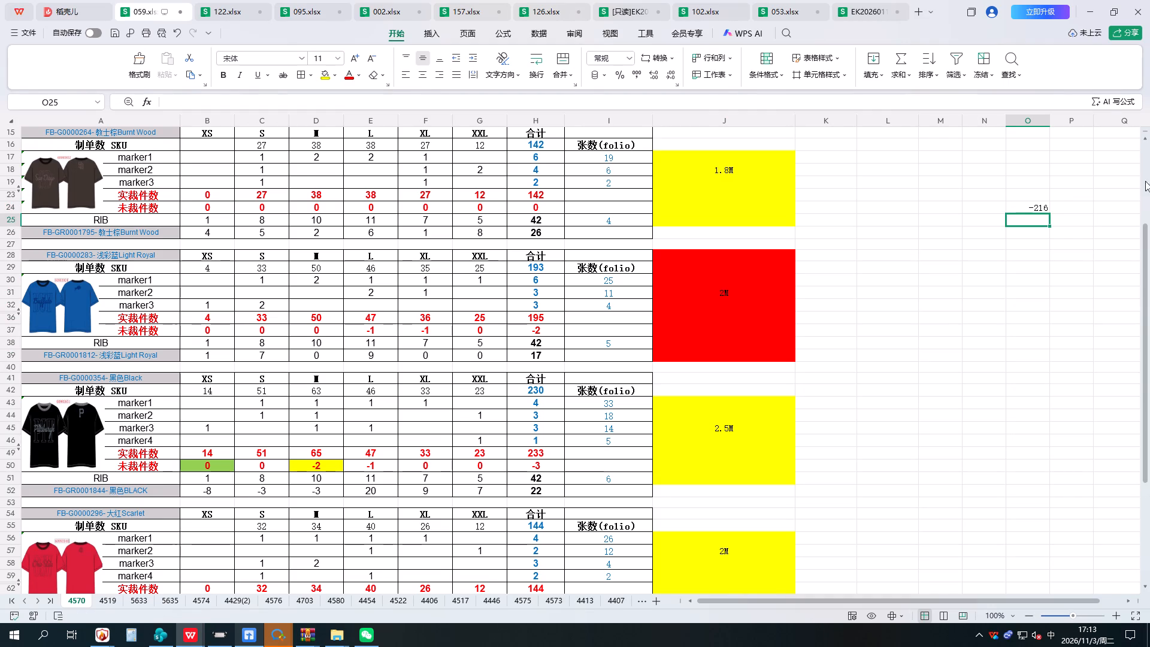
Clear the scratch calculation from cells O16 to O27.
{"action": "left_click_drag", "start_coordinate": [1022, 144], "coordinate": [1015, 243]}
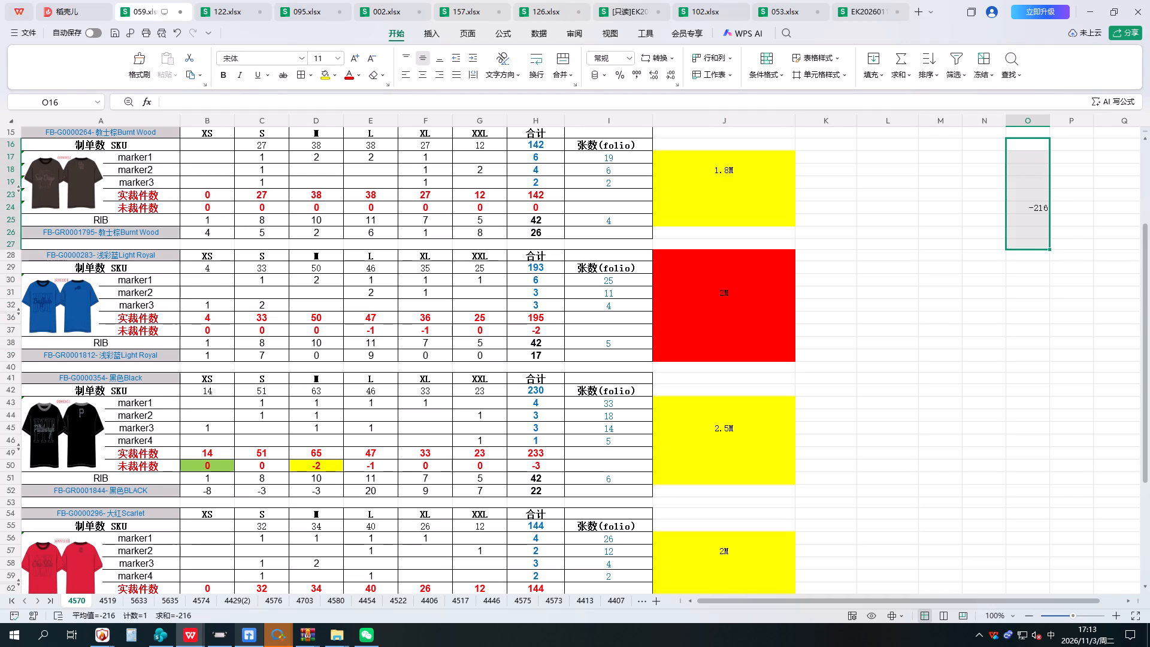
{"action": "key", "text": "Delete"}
Recheck the order quantities and cut totals of all colour blocks on the 4570 sheet, from Navy to Light Navy.
{"action": "scroll", "coordinate": [328, 495], "scroll_direction": "up", "scroll_amount": 3}
{"action": "scroll", "coordinate": [481, 404], "scroll_direction": "up", "scroll_amount": 4}
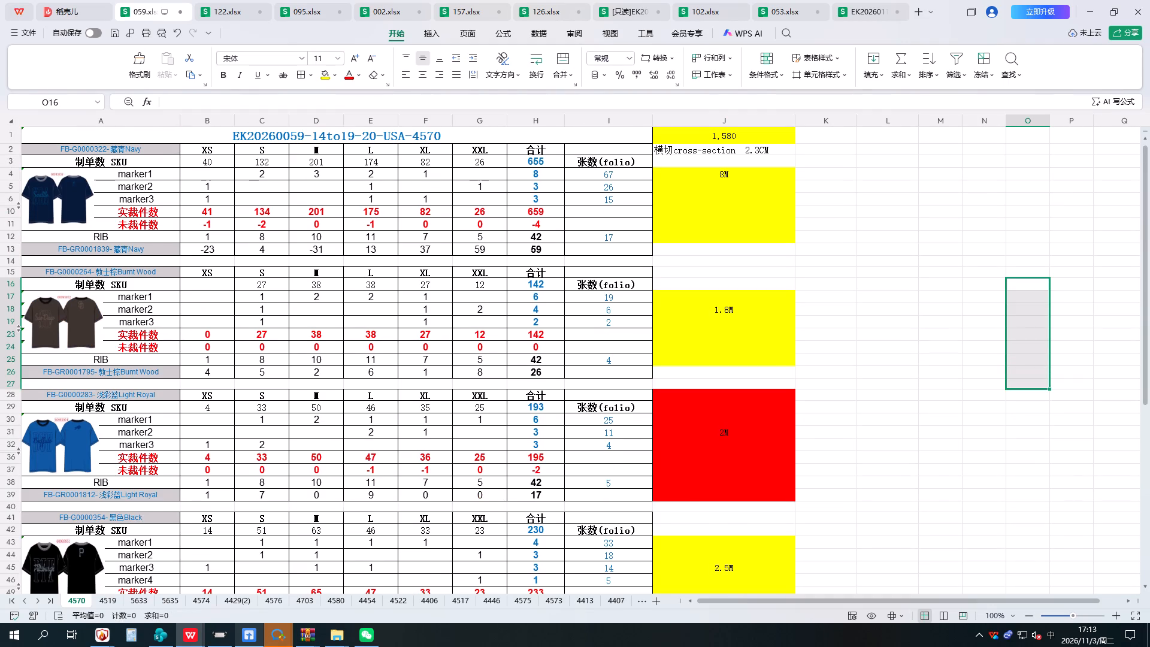
{"action": "scroll", "coordinate": [516, 370], "scroll_direction": "down", "scroll_amount": 11}
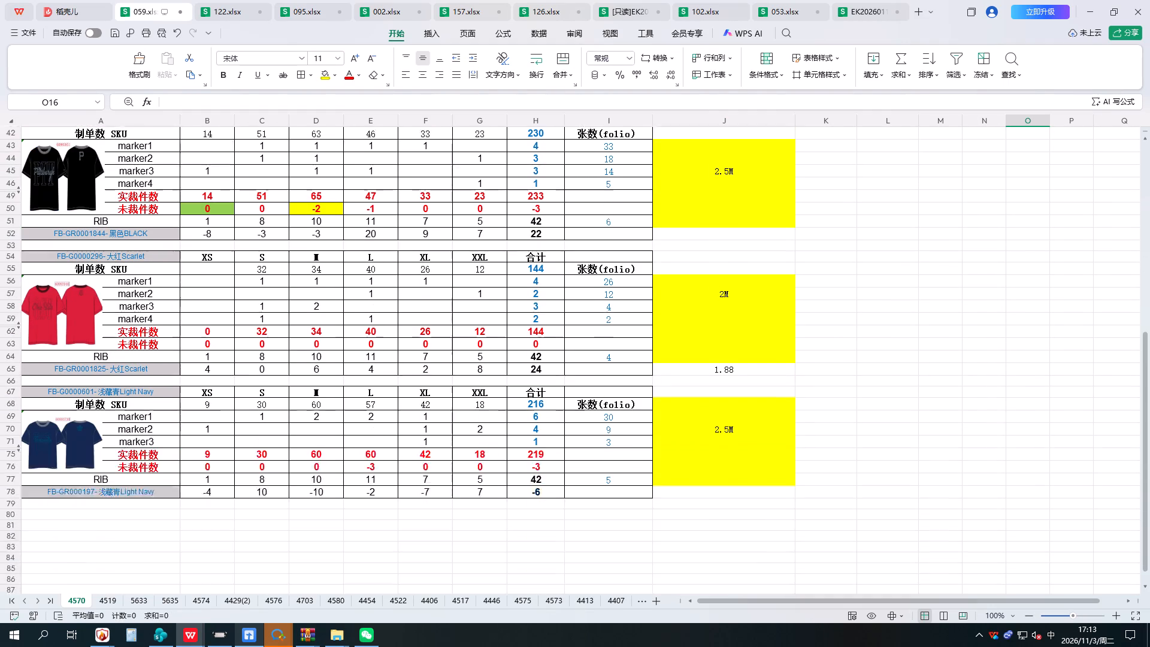
{"action": "left_click", "coordinate": [524, 425]}
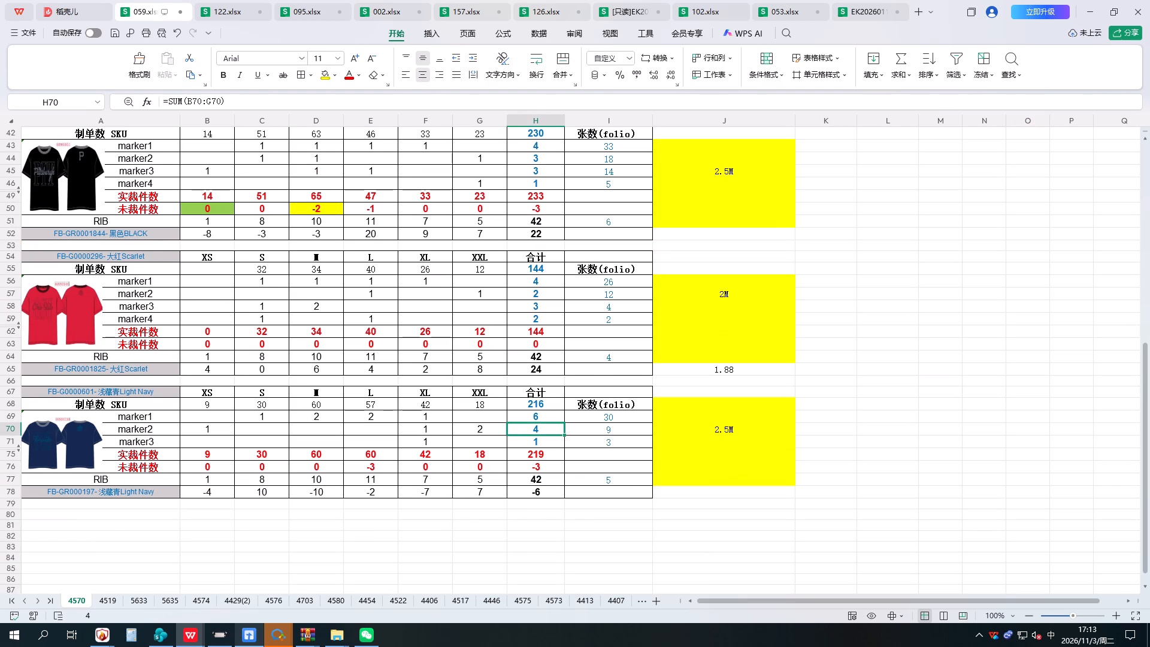
{"action": "scroll", "coordinate": [526, 431], "scroll_direction": "up", "scroll_amount": 6}
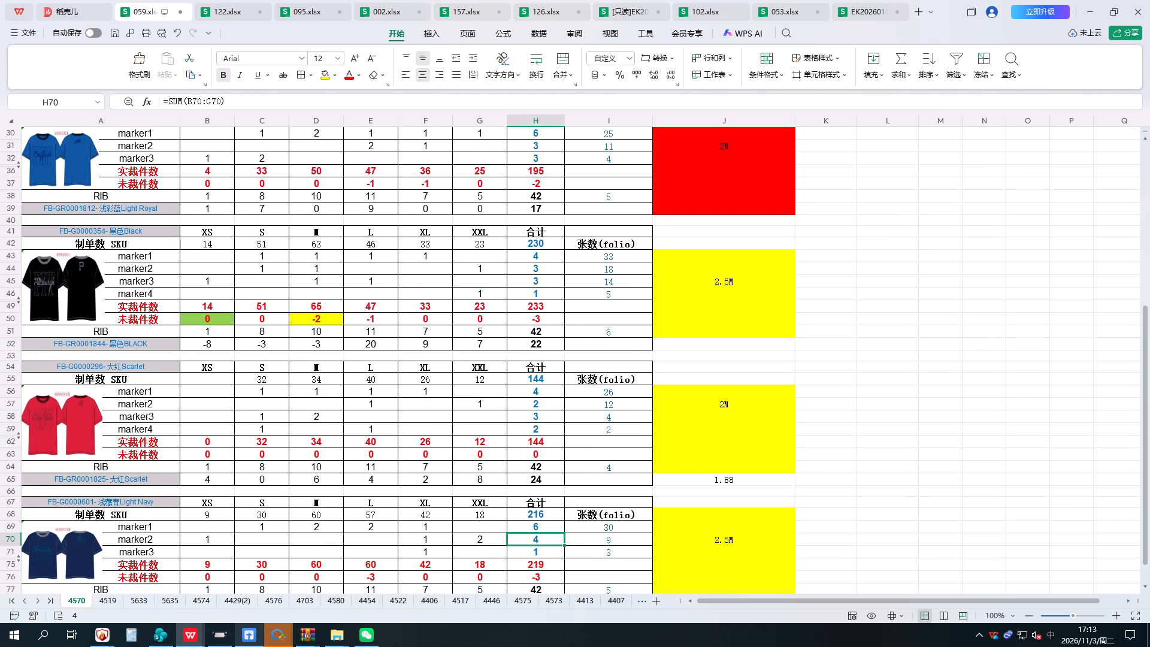
{"action": "scroll", "coordinate": [537, 431], "scroll_direction": "up", "scroll_amount": 7}
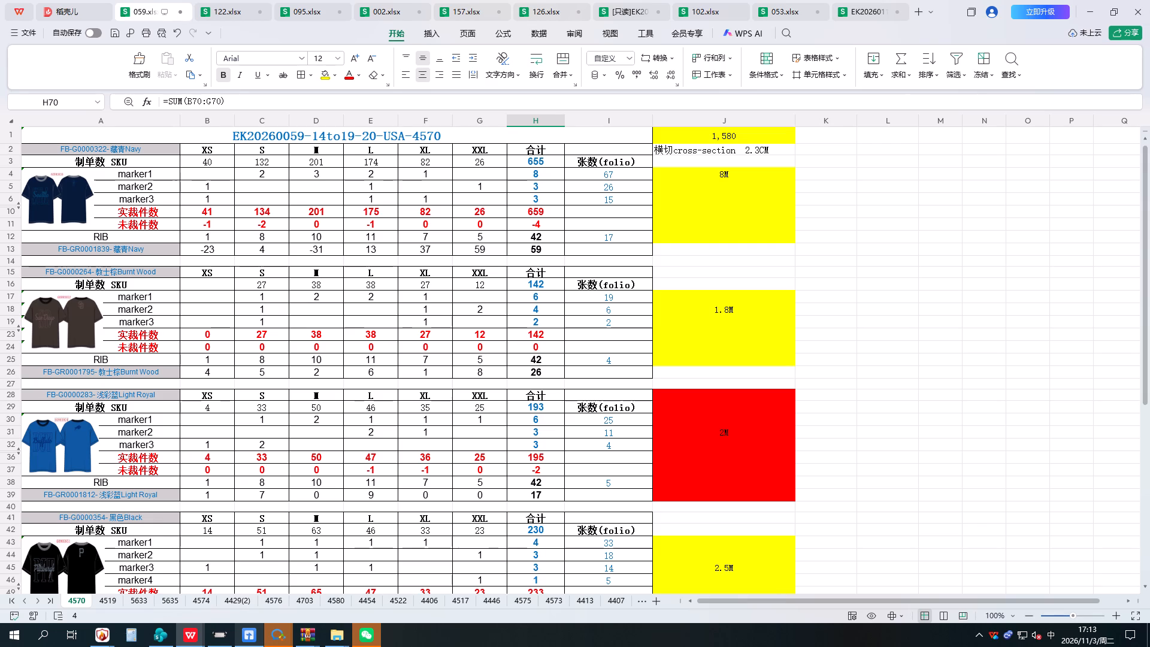
{"action": "scroll", "coordinate": [528, 435], "scroll_direction": "down", "scroll_amount": 14}
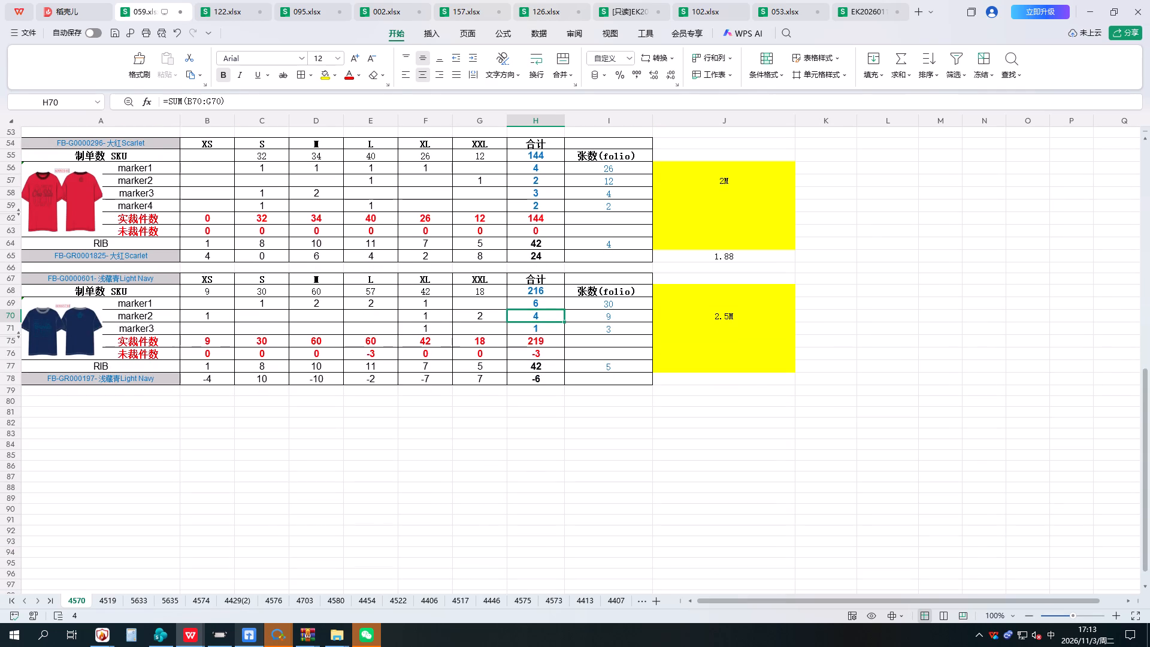
{"action": "scroll", "coordinate": [470, 416], "scroll_direction": "up", "scroll_amount": 4}
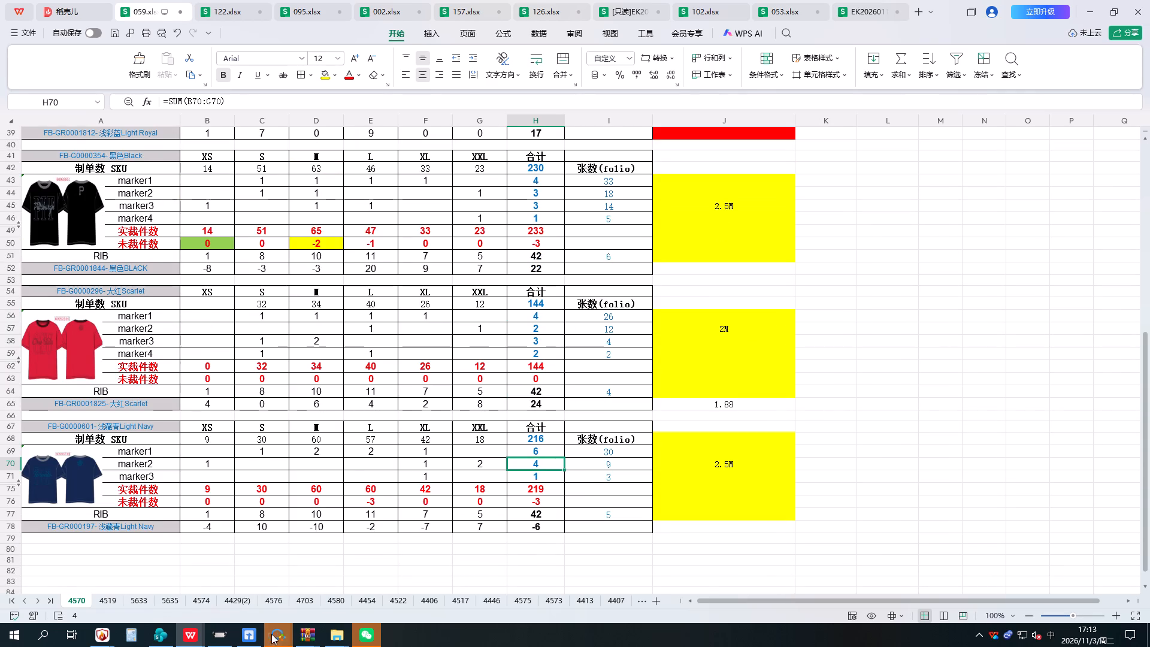
{"action": "left_click", "coordinate": [281, 630]}
{"action": "left_click", "coordinate": [840, 405]}
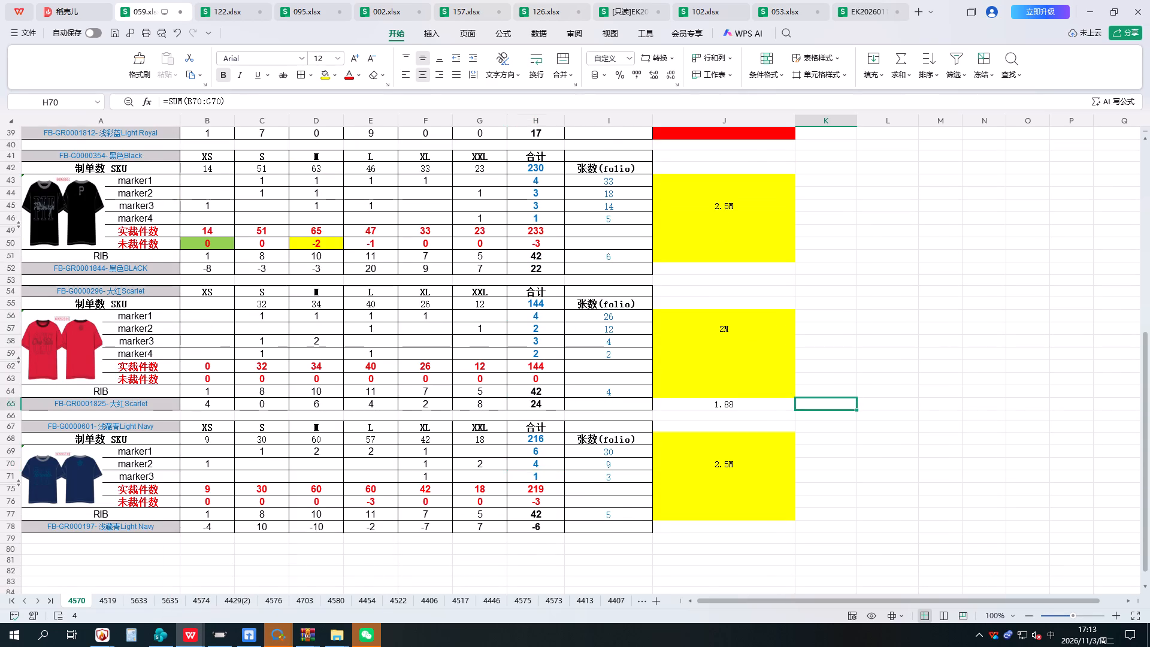
{"action": "scroll", "coordinate": [539, 282], "scroll_direction": "up", "scroll_amount": 17}
{"action": "left_click", "coordinate": [437, 135]}
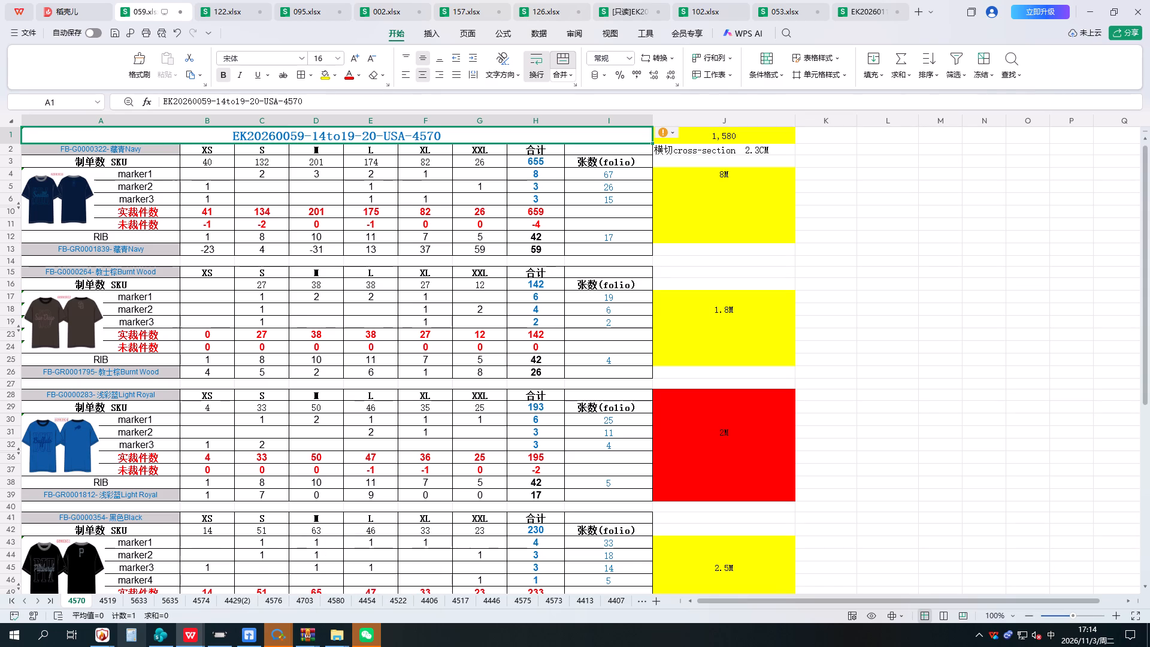
{"action": "left_click", "coordinate": [278, 646]}
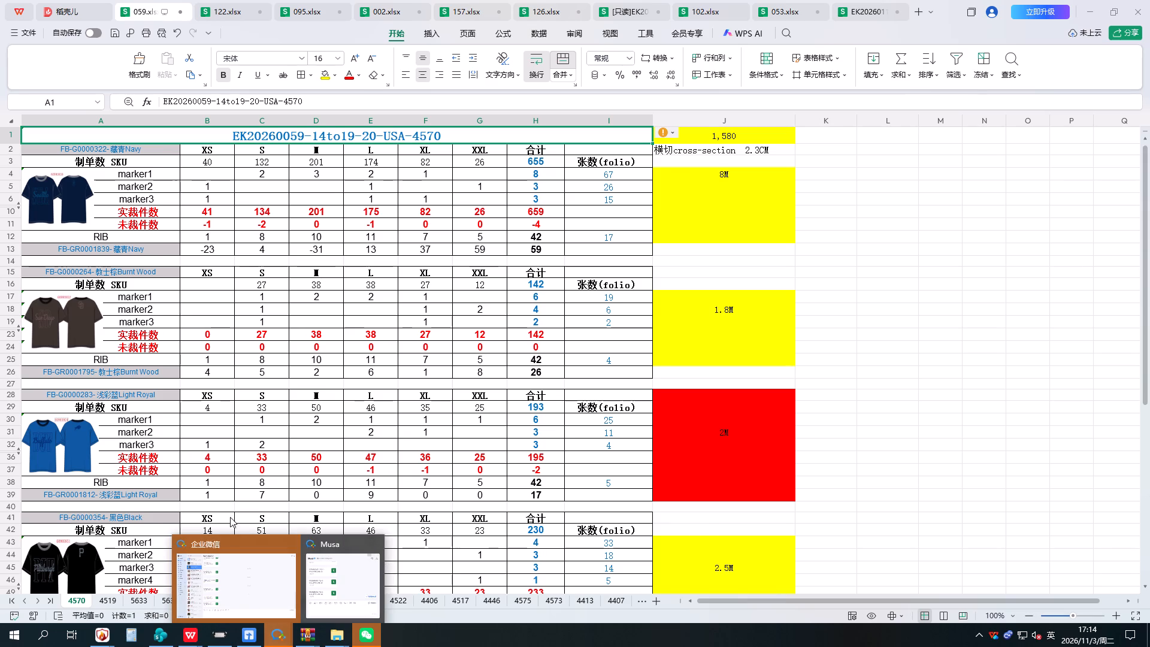
{"action": "left_click", "coordinate": [238, 569]}
{"action": "left_click", "coordinate": [145, 21]}
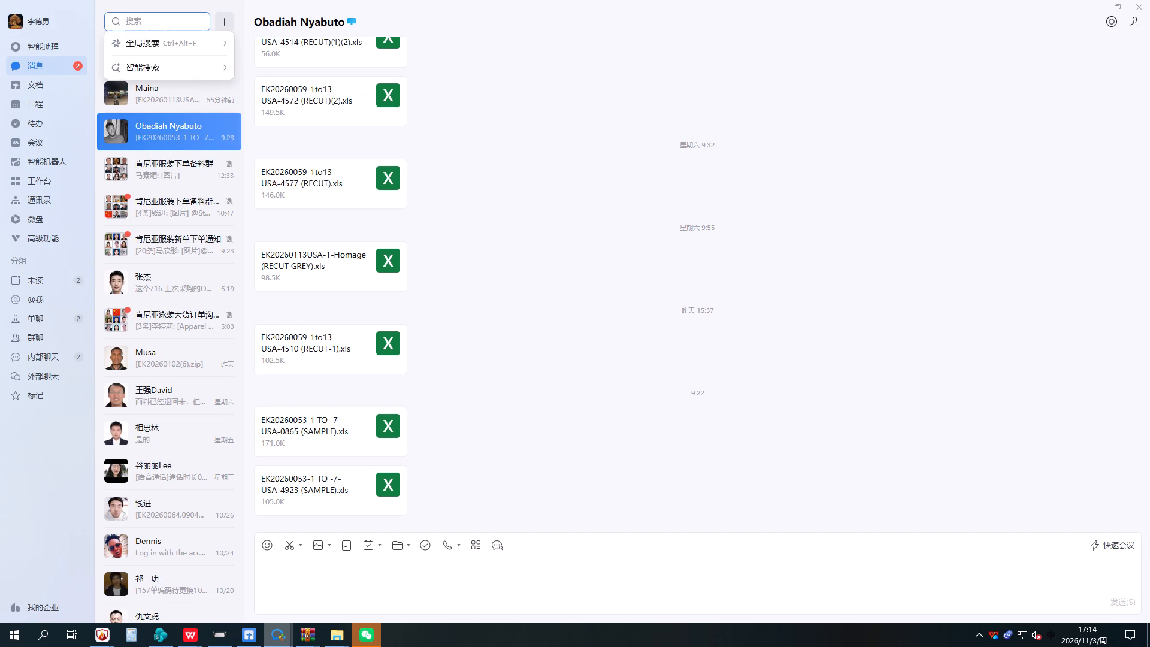
{"action": "type", "text": "4570"}
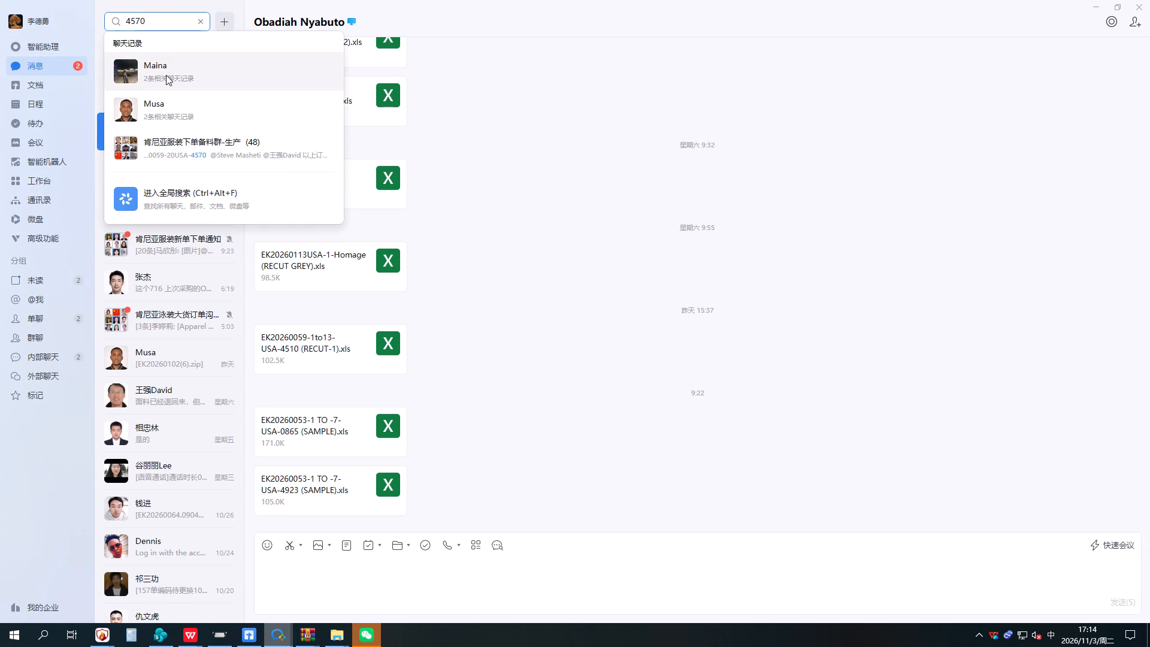
{"action": "left_click", "coordinate": [166, 75]}
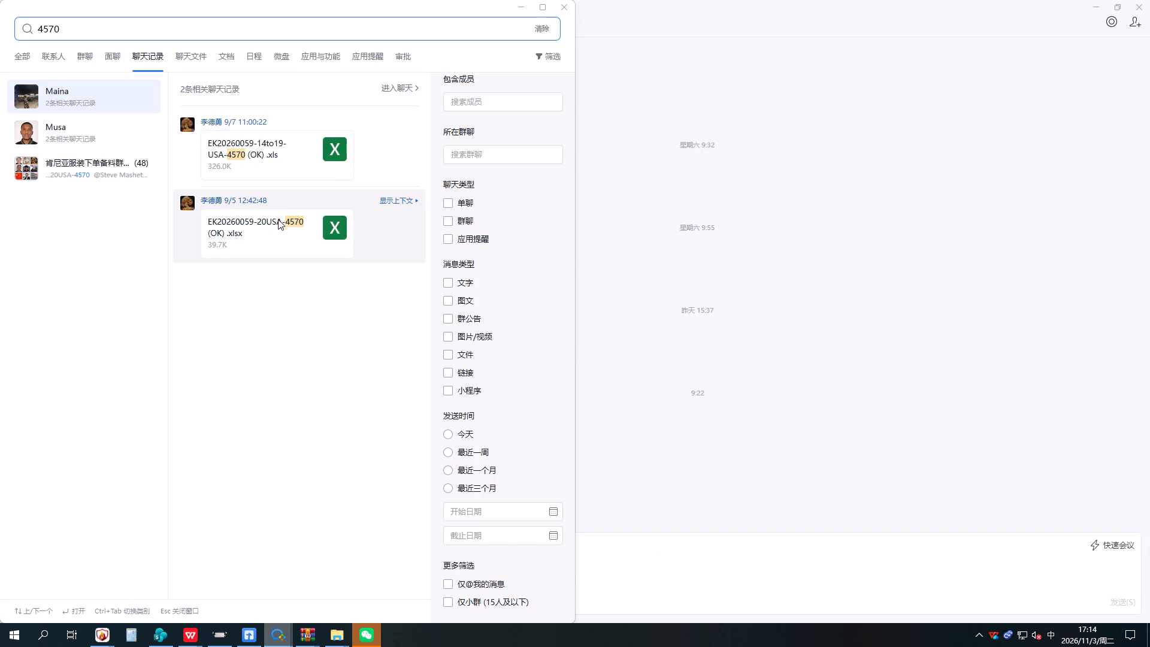
{"action": "double_click", "coordinate": [278, 222]}
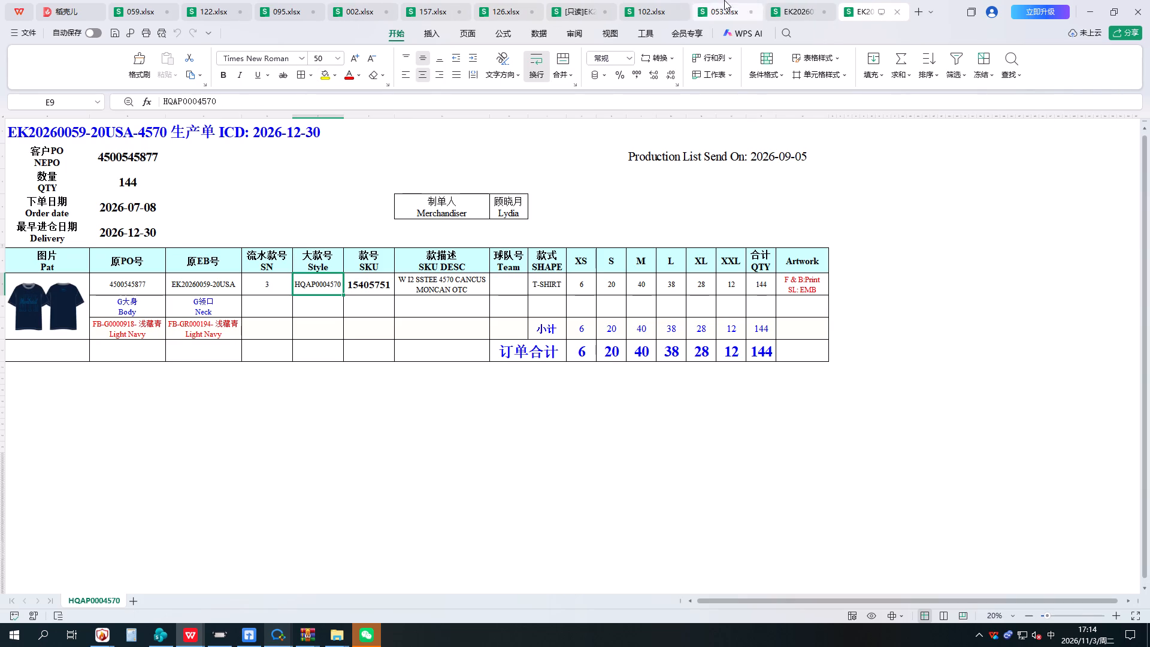
{"action": "left_click", "coordinate": [1076, 7]}
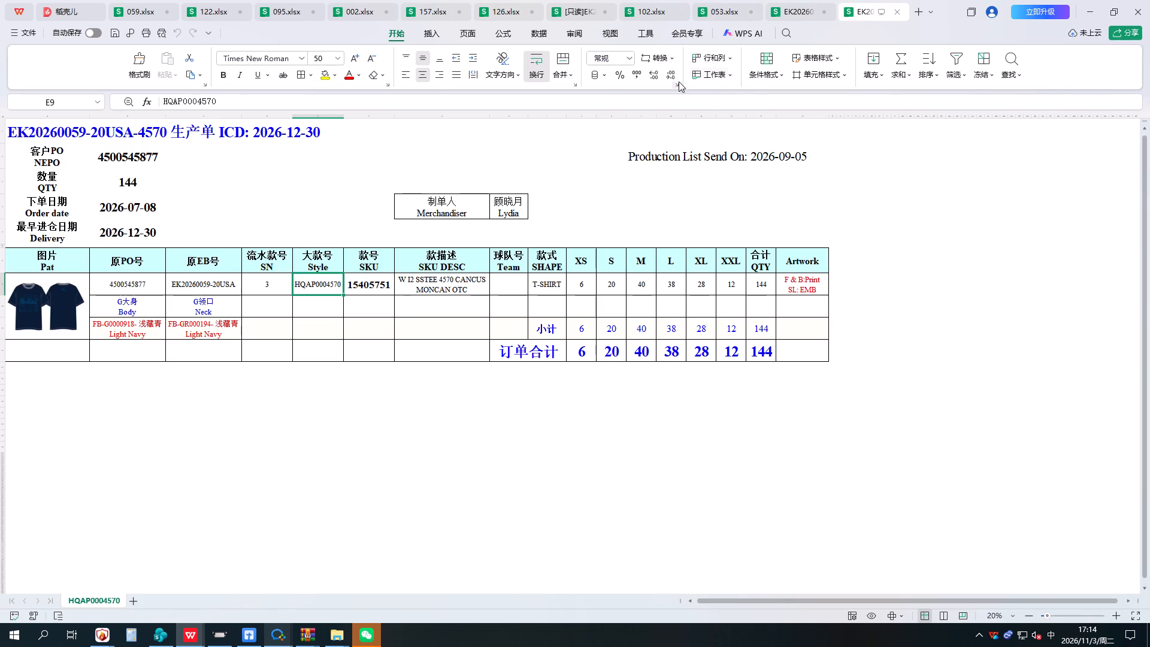
{"action": "left_click", "coordinate": [898, 8]}
{"action": "left_click", "coordinate": [1092, 7]}
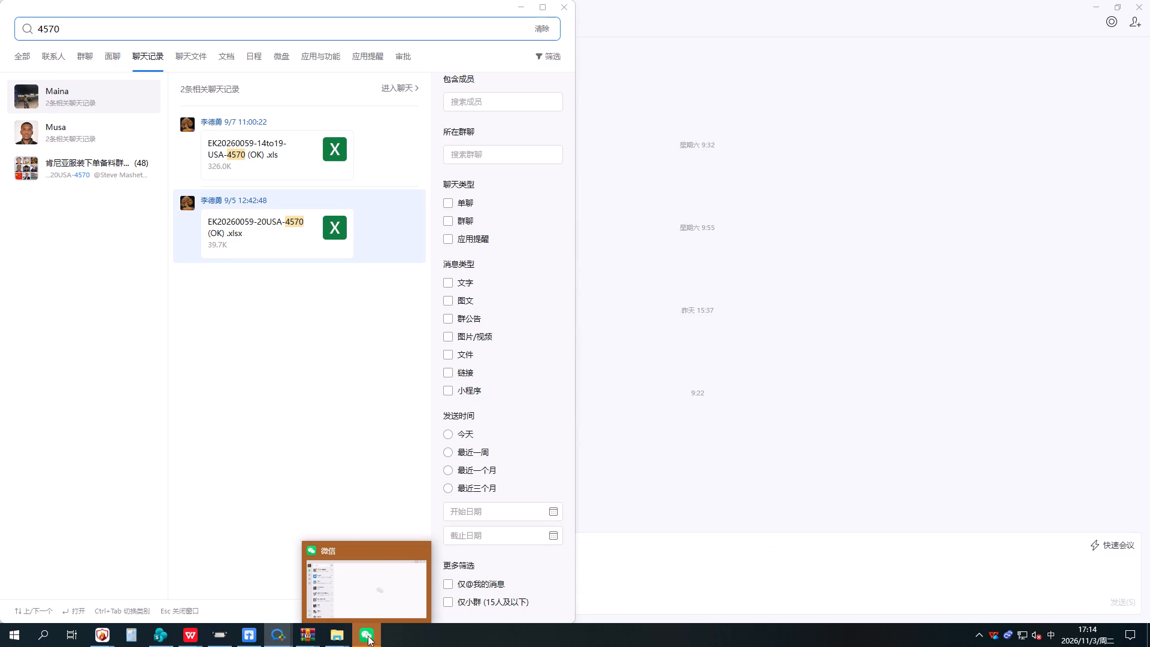
Switch to WeChat, open the 2026-11-02 daily cutting report image in the clerk's chat, and check the HQAP0004570 row.
{"action": "left_click", "coordinate": [370, 637]}
{"action": "left_click", "coordinate": [309, 327]}
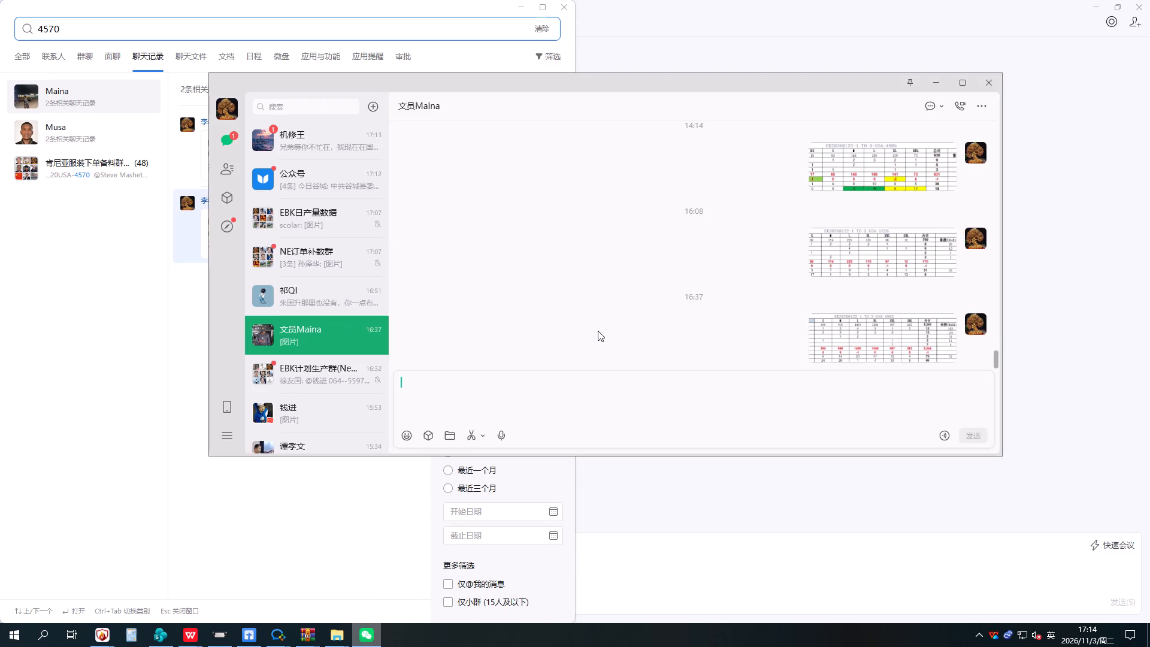
{"action": "scroll", "coordinate": [598, 331], "scroll_direction": "up", "scroll_amount": 13}
{"action": "left_click", "coordinate": [452, 298]}
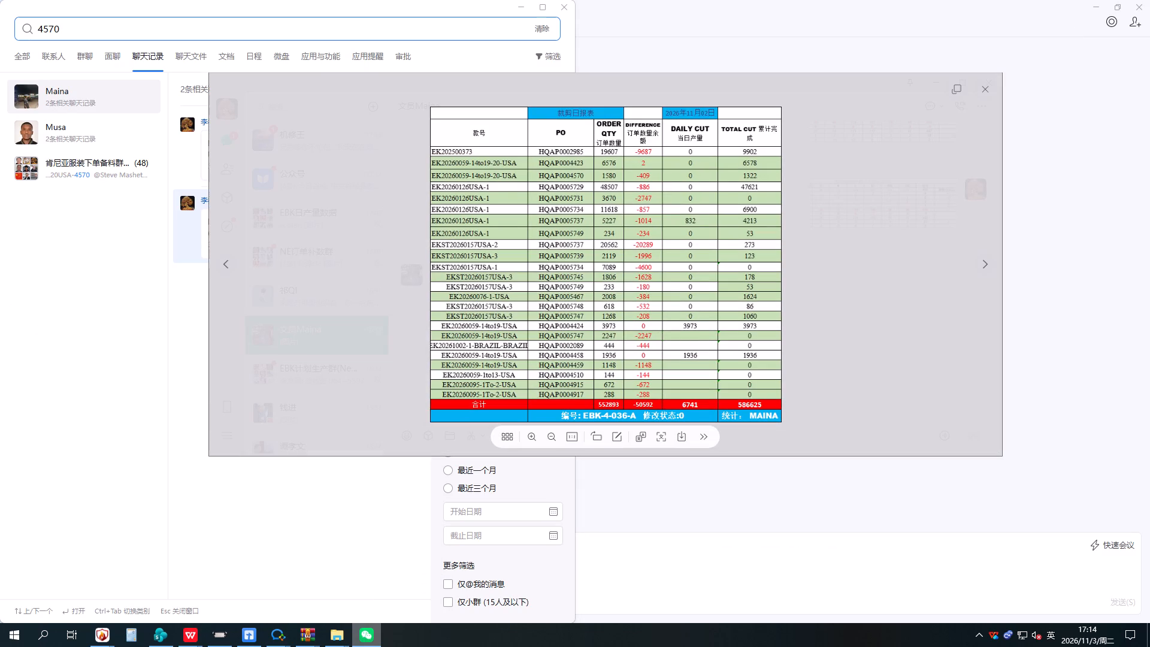
{"action": "left_click", "coordinate": [579, 174]}
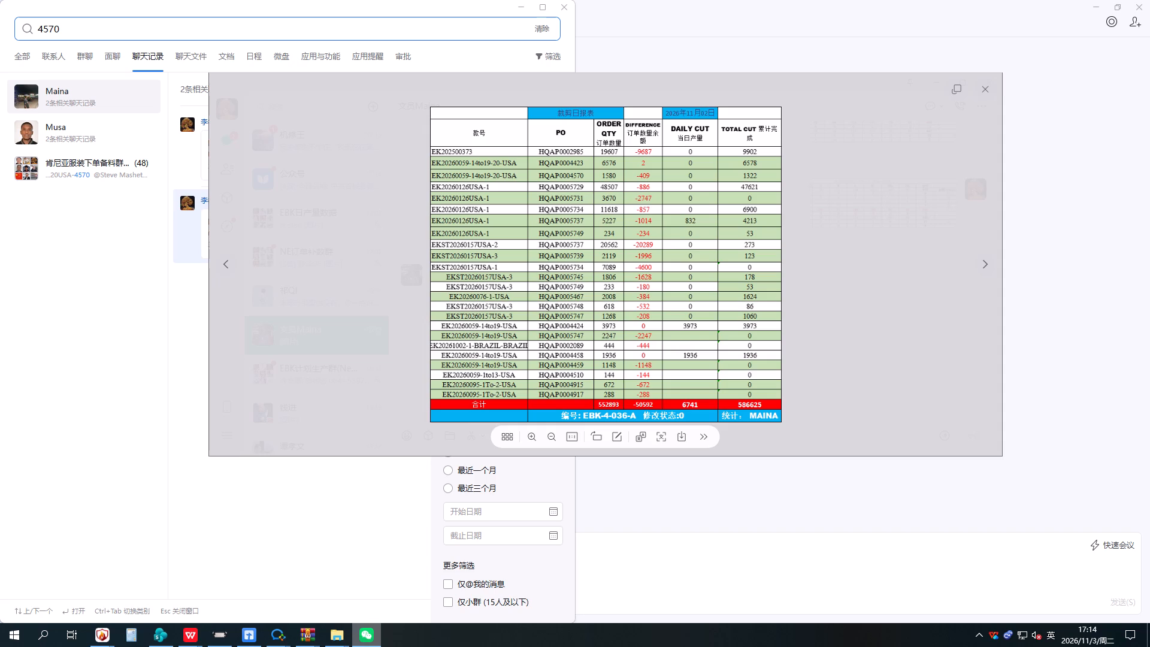
{"action": "left_click", "coordinate": [476, 319]}
{"action": "left_click", "coordinate": [653, 178]}
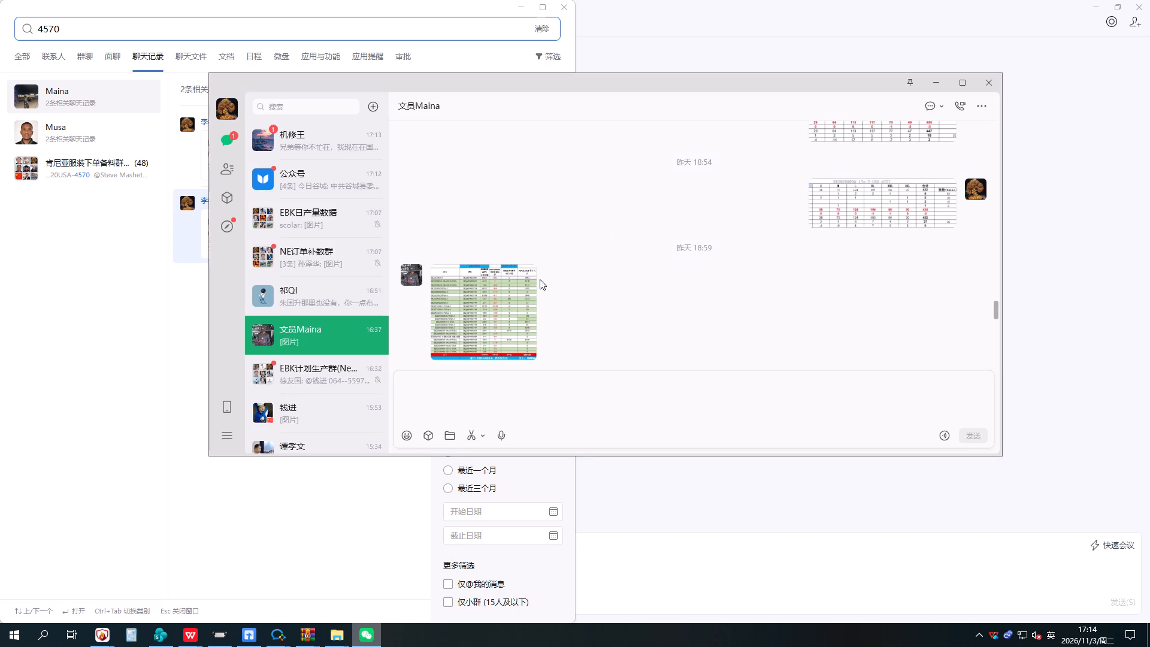
{"action": "left_click", "coordinate": [495, 300]}
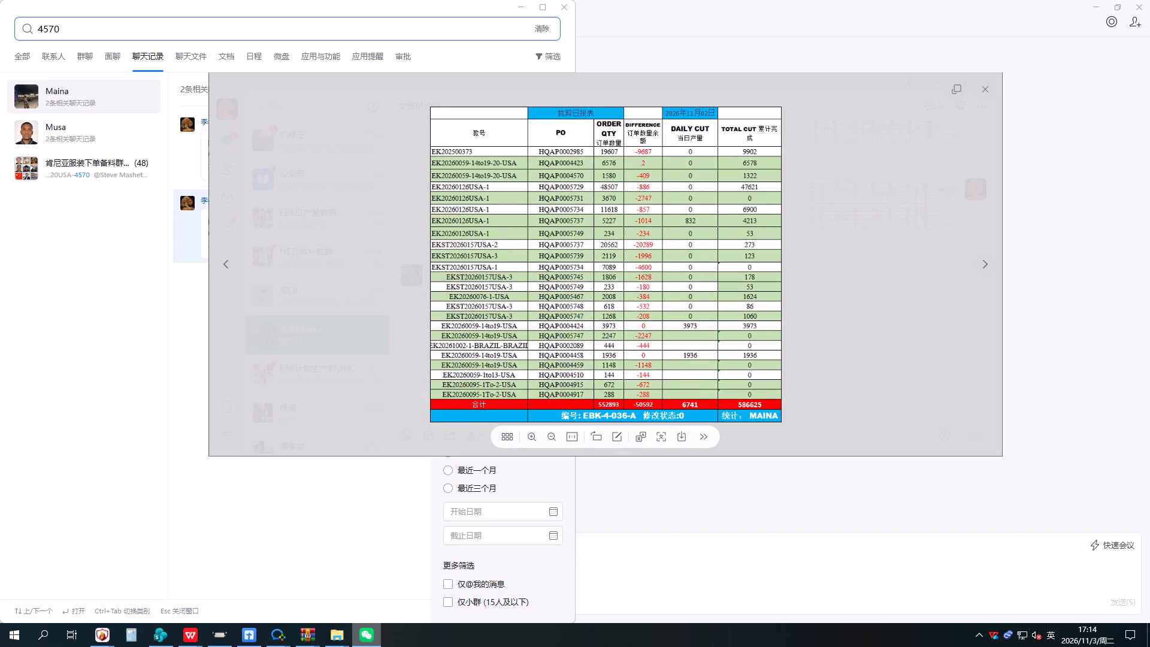
Compare the two 4570 order rows in the EBK订单10.27 planning sheet with the daily cutting report in WeChat.
{"action": "left_click", "coordinate": [255, 633]}
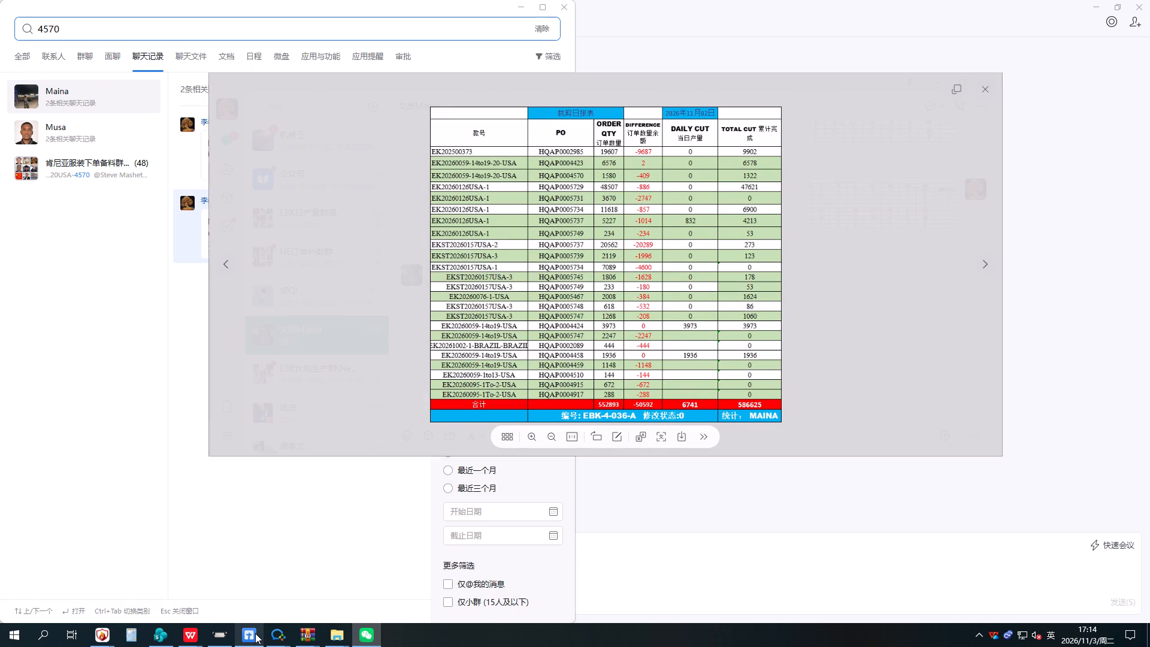
{"action": "left_click", "coordinate": [1085, 213]}
{"action": "left_click", "coordinate": [1090, 245]}
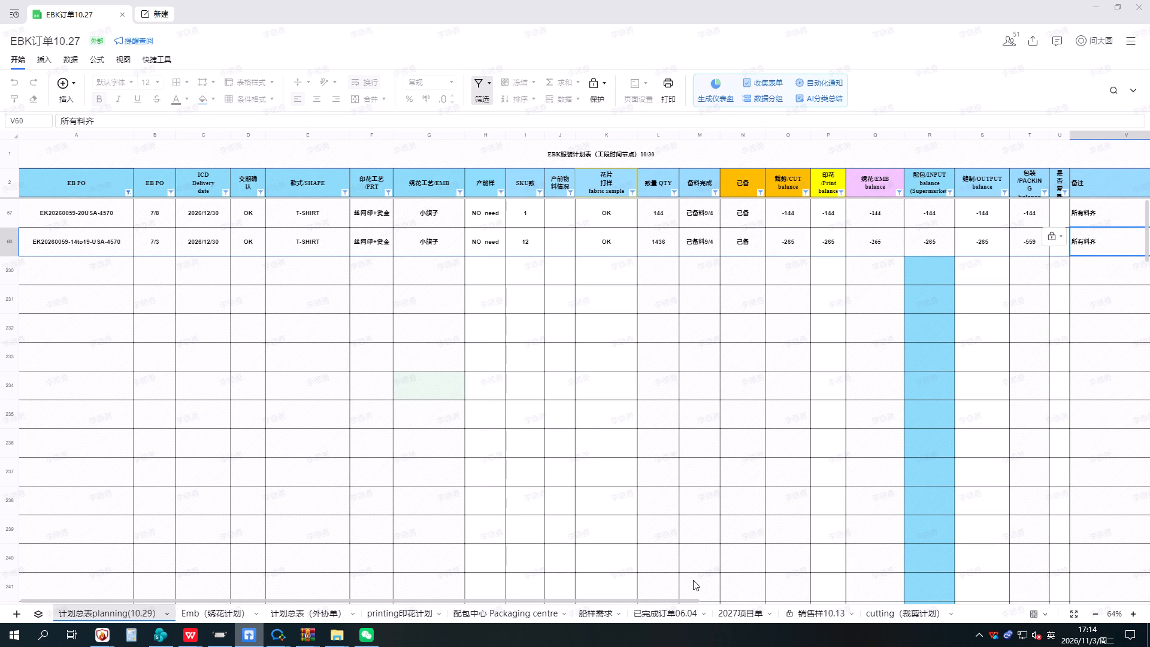
{"action": "left_click_drag", "start_coordinate": [679, 598], "coordinate": [846, 603]}
{"action": "left_click_drag", "start_coordinate": [683, 598], "coordinate": [683, 598]}
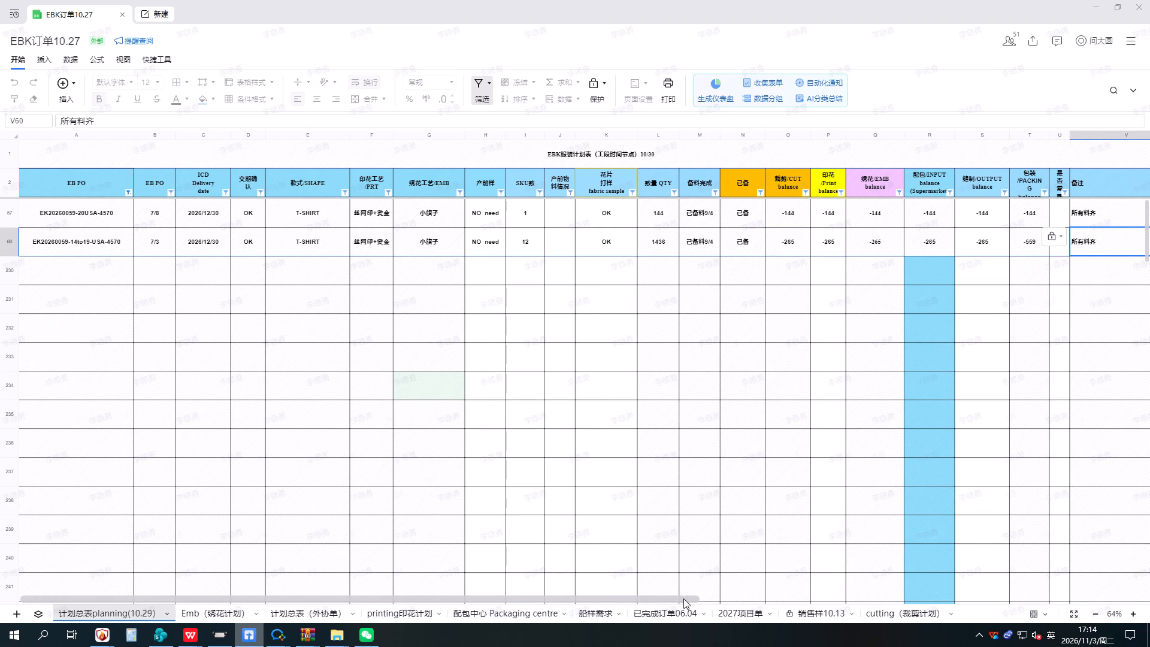
{"action": "left_click_drag", "start_coordinate": [683, 598], "coordinate": [302, 564]}
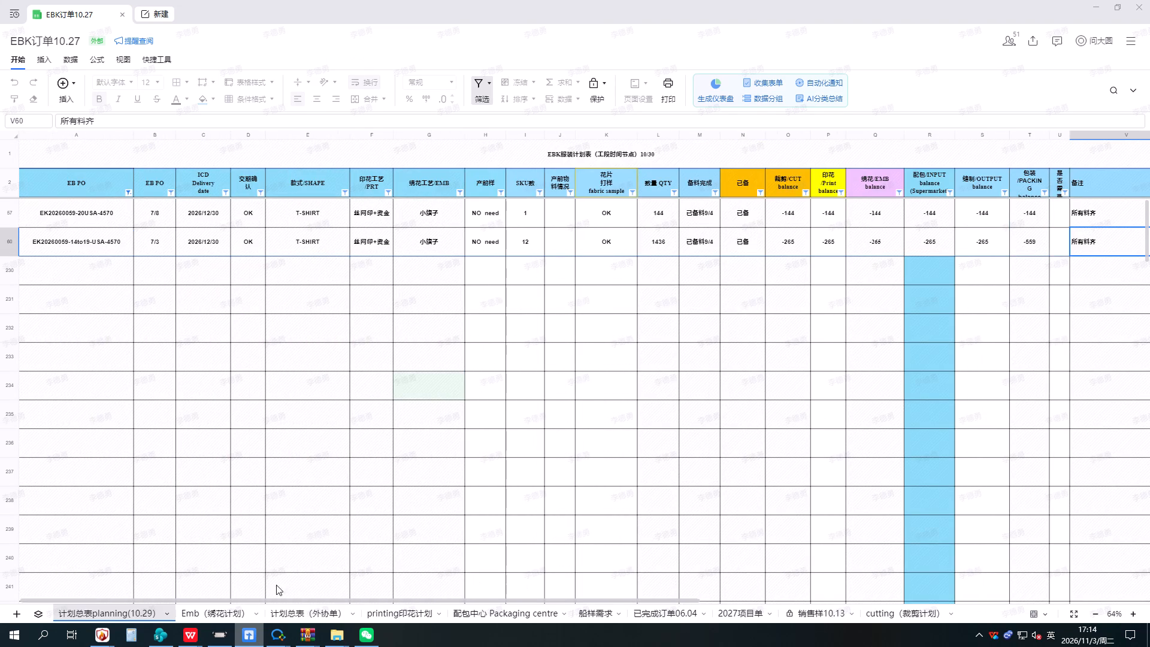
{"action": "left_click", "coordinate": [362, 625]}
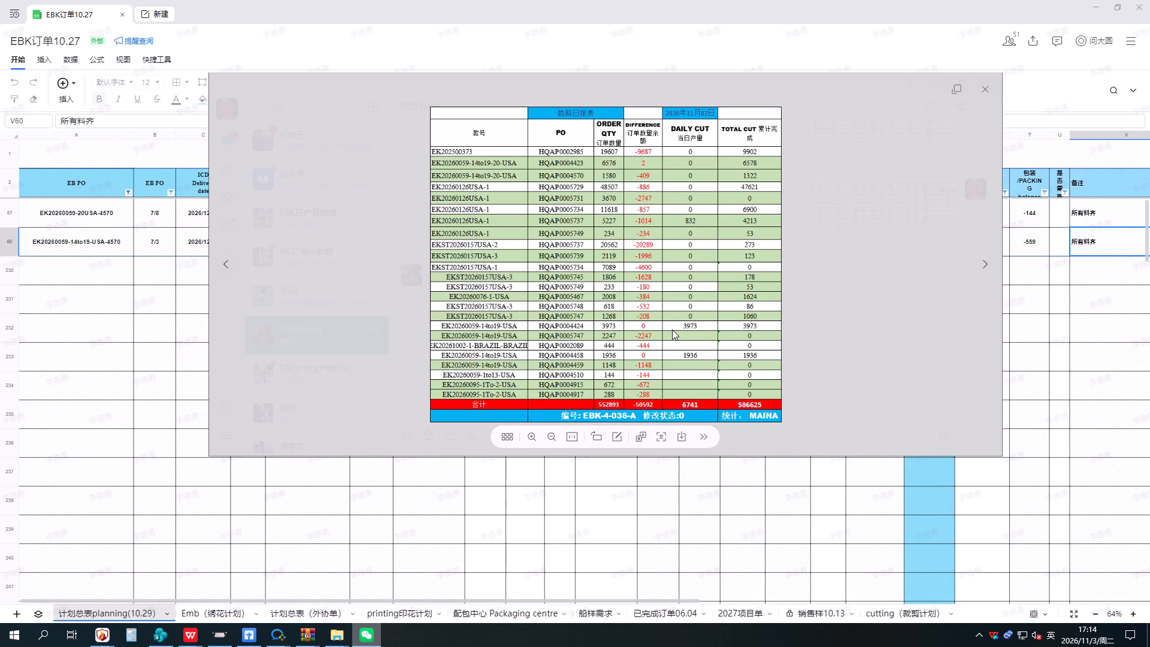
Switch to 122.xlsx in WPS Office and review the order and cut quantities on sheets 4903, 5226 and 4905.
{"action": "left_click", "coordinate": [183, 629]}
{"action": "left_click", "coordinate": [179, 578]}
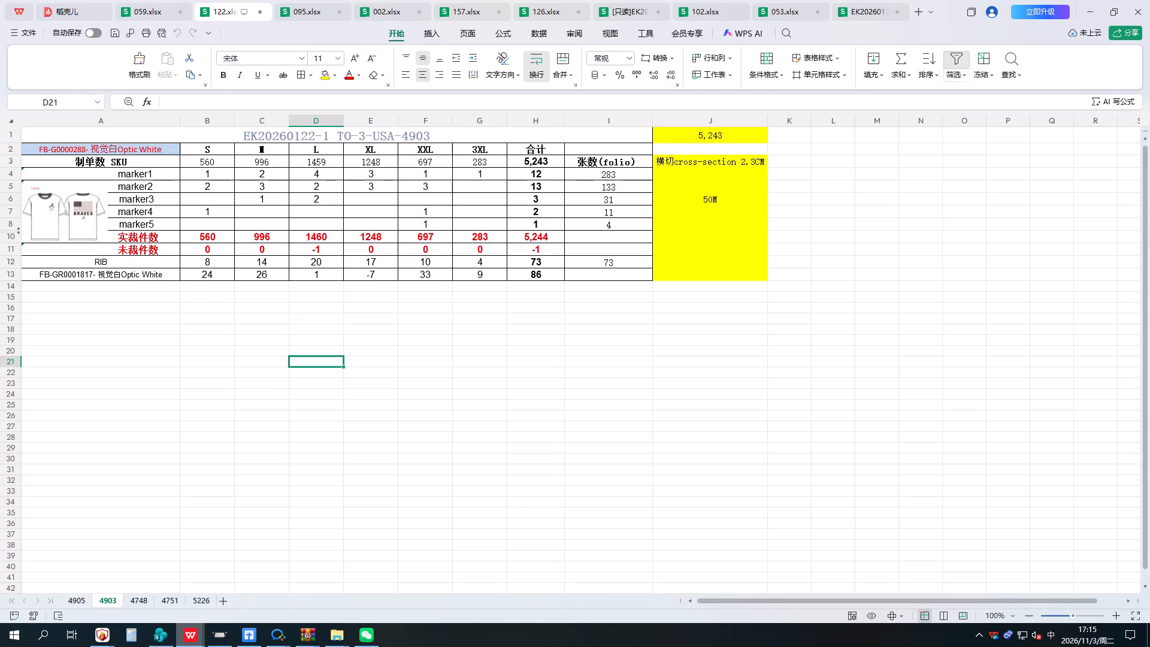
{"action": "left_click", "coordinate": [186, 370]}
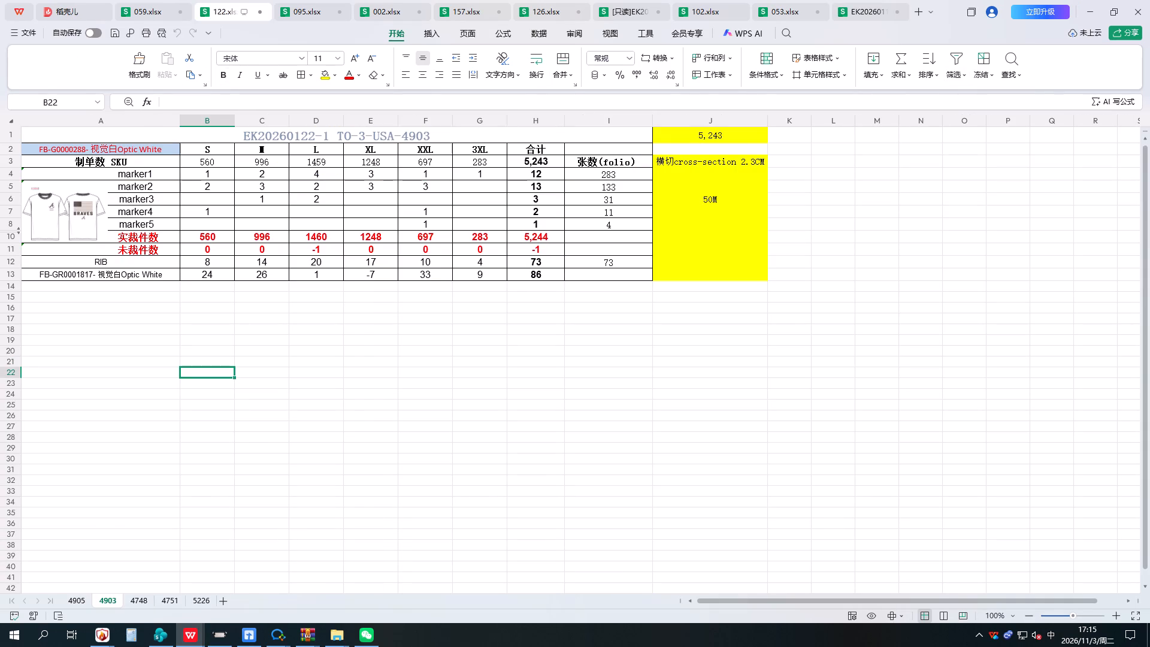
{"action": "left_click", "coordinate": [74, 599]}
{"action": "left_click", "coordinate": [214, 594]}
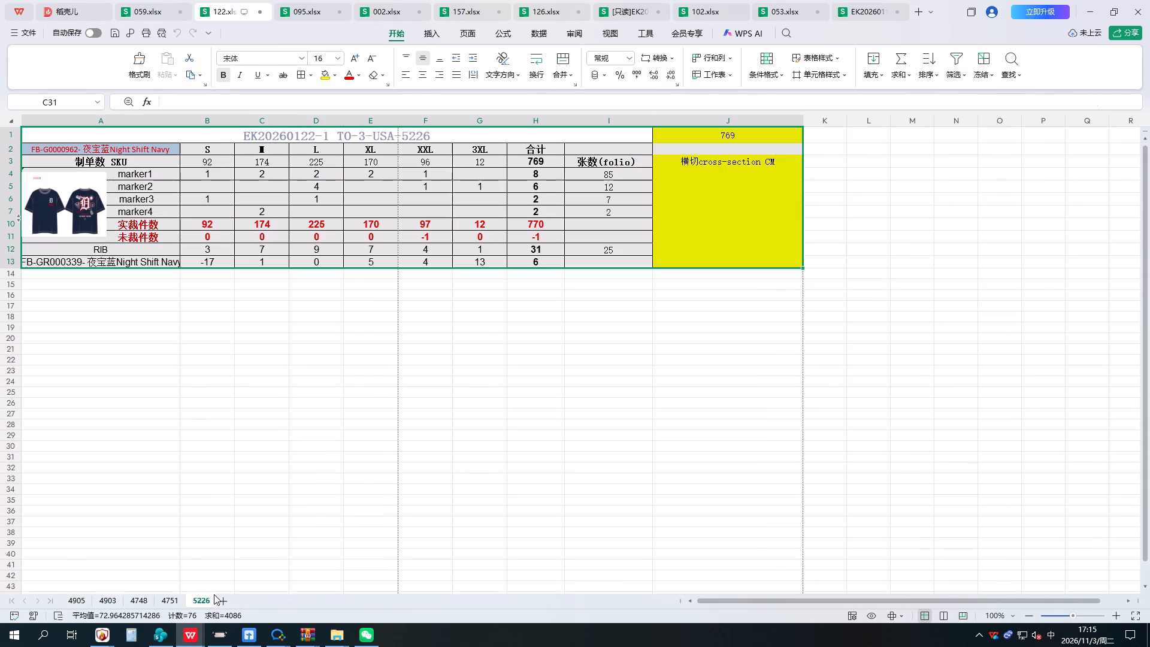
{"action": "left_click", "coordinate": [77, 602]}
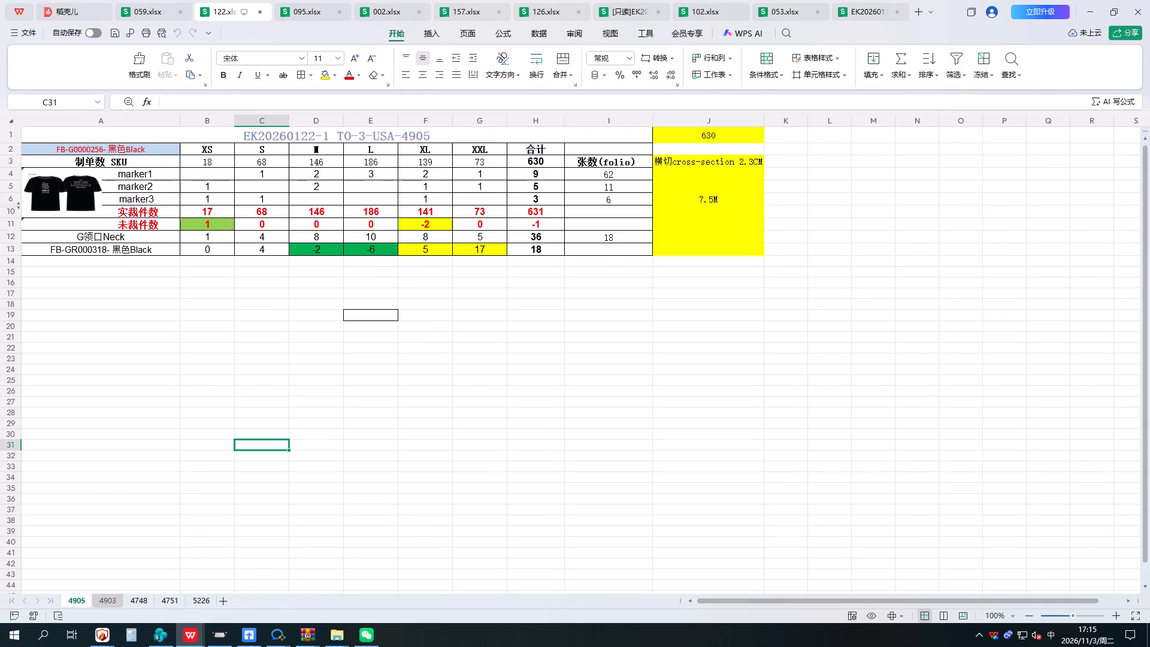
{"action": "left_click", "coordinate": [199, 600]}
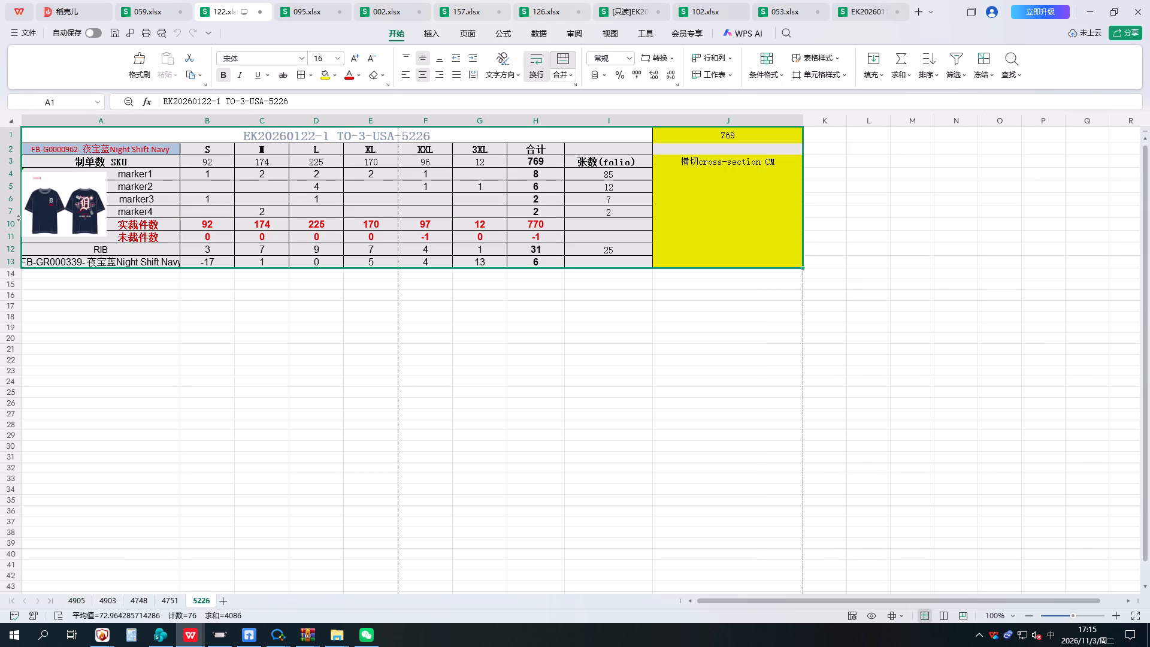
{"action": "left_click", "coordinate": [109, 600]}
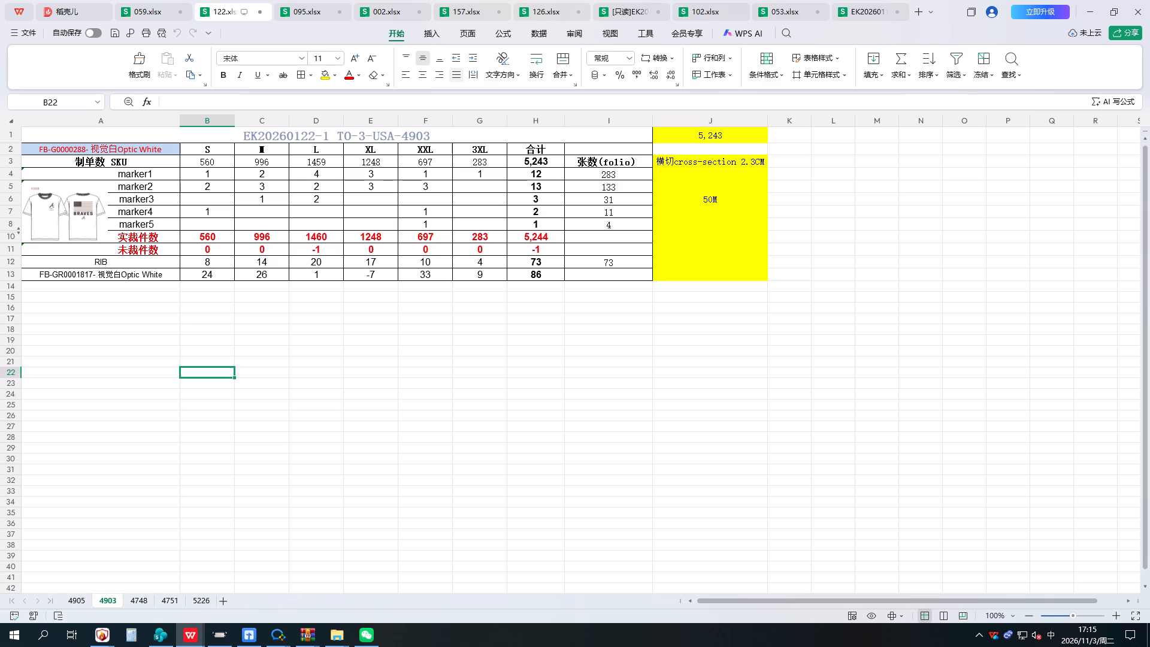
{"action": "left_click", "coordinate": [209, 165]}
{"action": "left_click", "coordinate": [66, 596]}
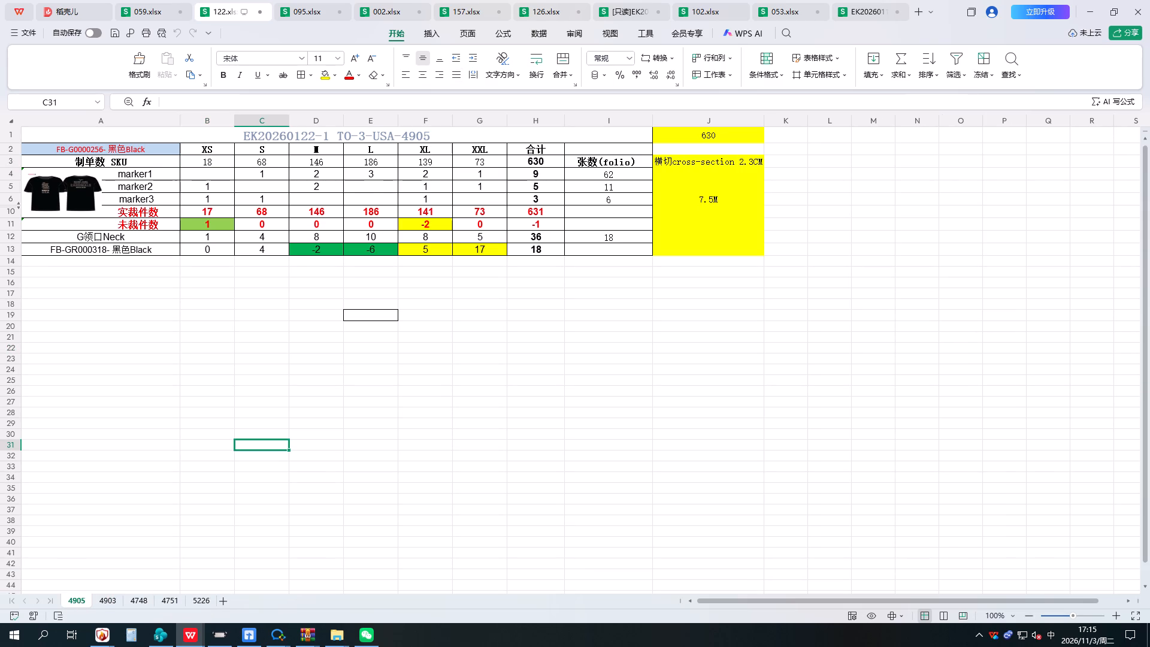
{"action": "left_click", "coordinate": [0, 374]}
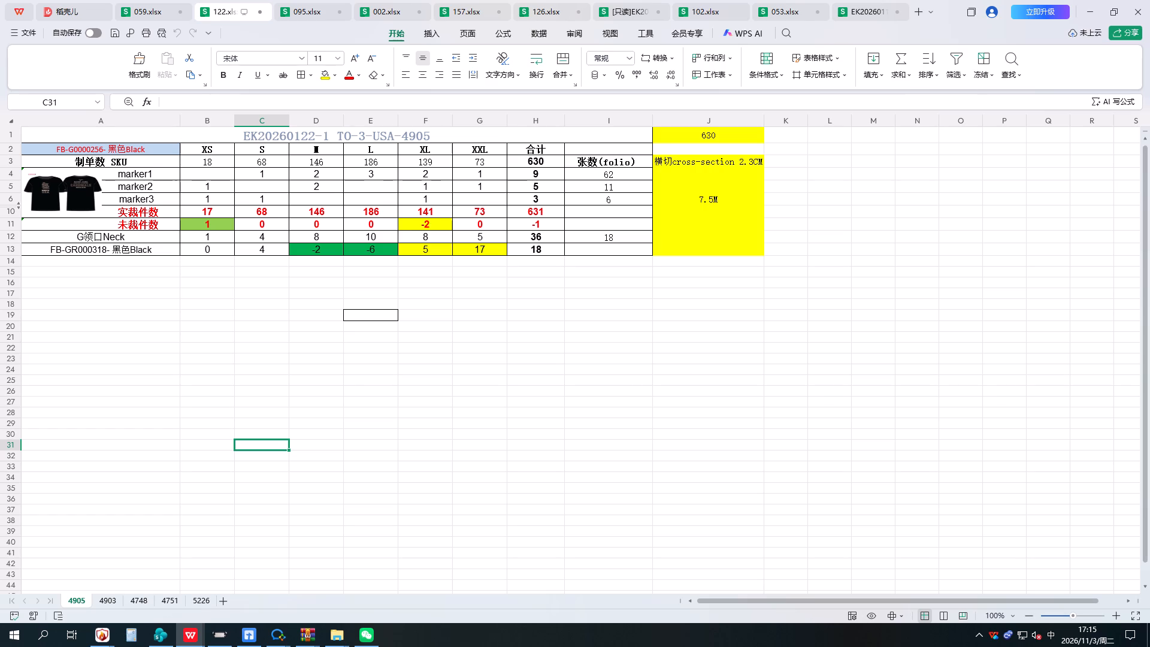
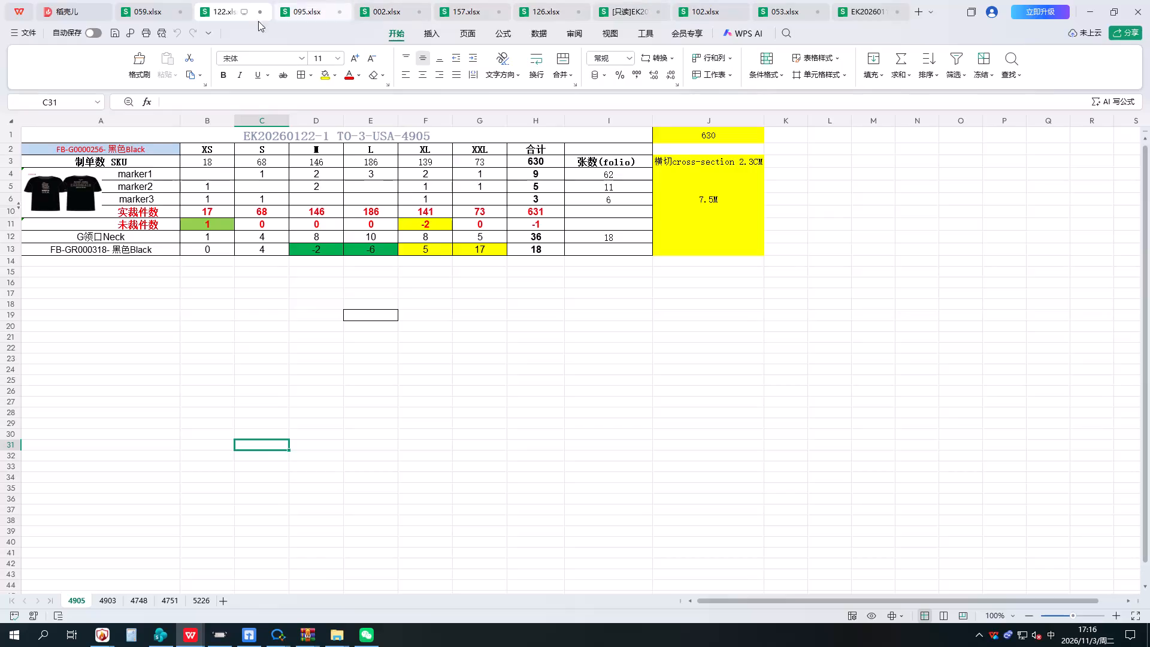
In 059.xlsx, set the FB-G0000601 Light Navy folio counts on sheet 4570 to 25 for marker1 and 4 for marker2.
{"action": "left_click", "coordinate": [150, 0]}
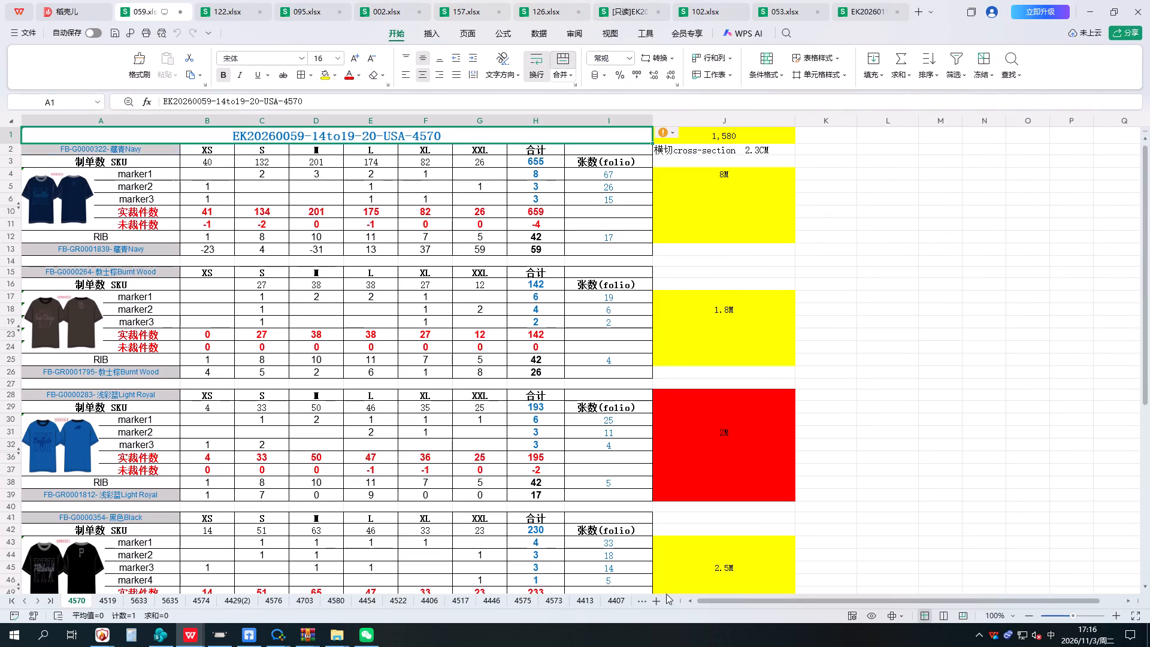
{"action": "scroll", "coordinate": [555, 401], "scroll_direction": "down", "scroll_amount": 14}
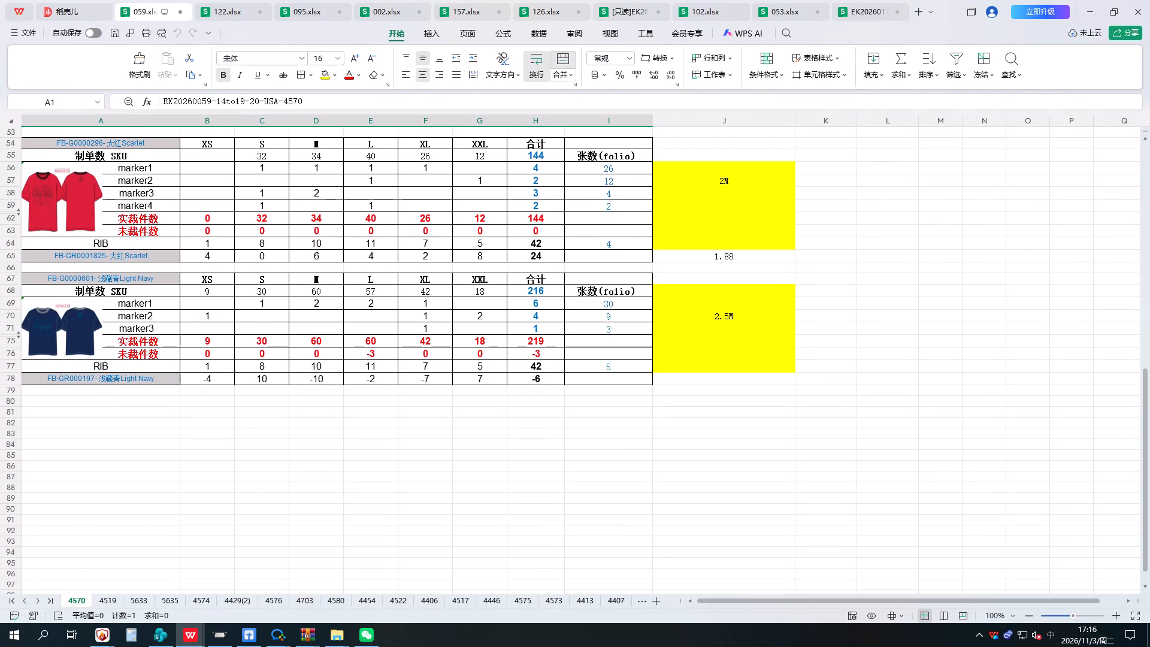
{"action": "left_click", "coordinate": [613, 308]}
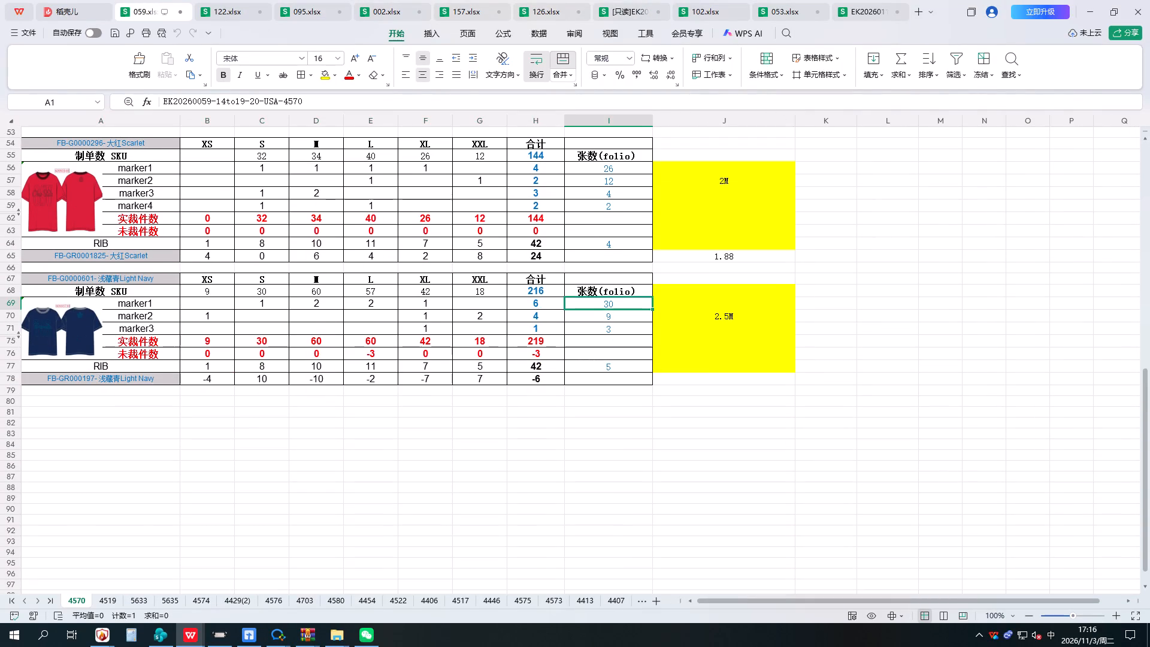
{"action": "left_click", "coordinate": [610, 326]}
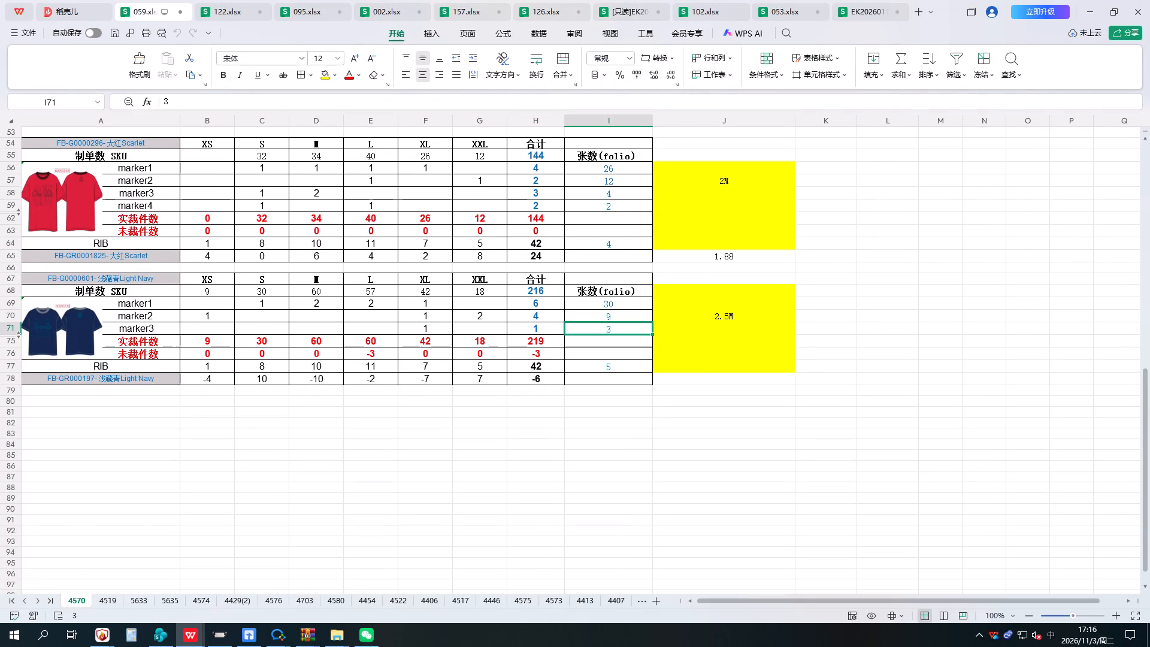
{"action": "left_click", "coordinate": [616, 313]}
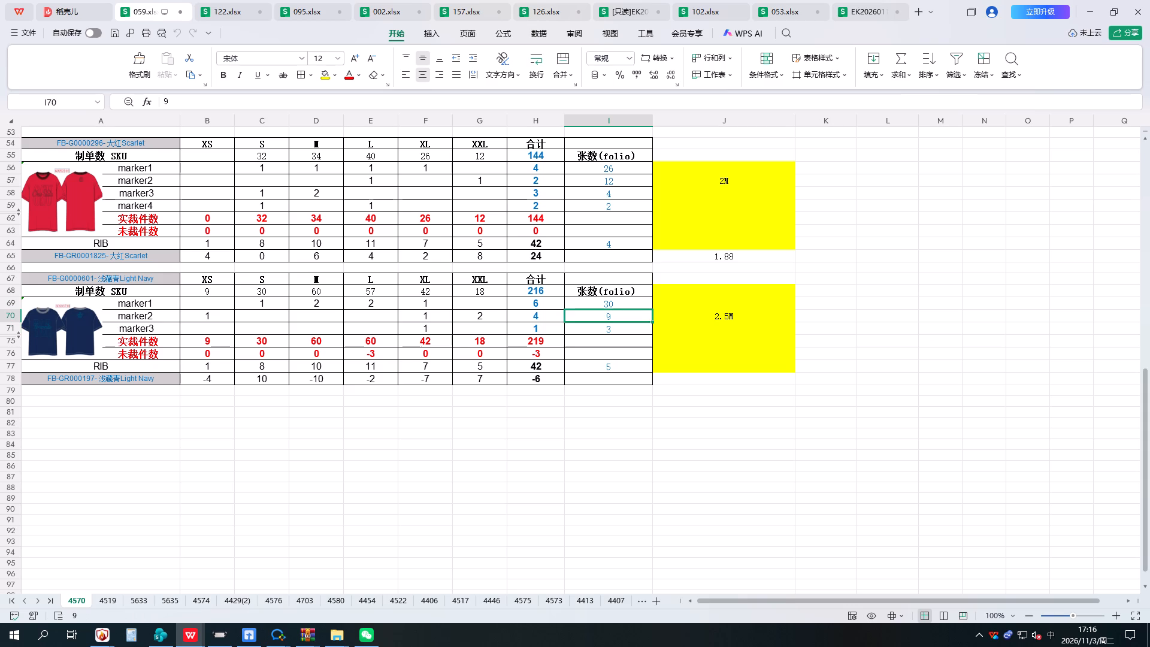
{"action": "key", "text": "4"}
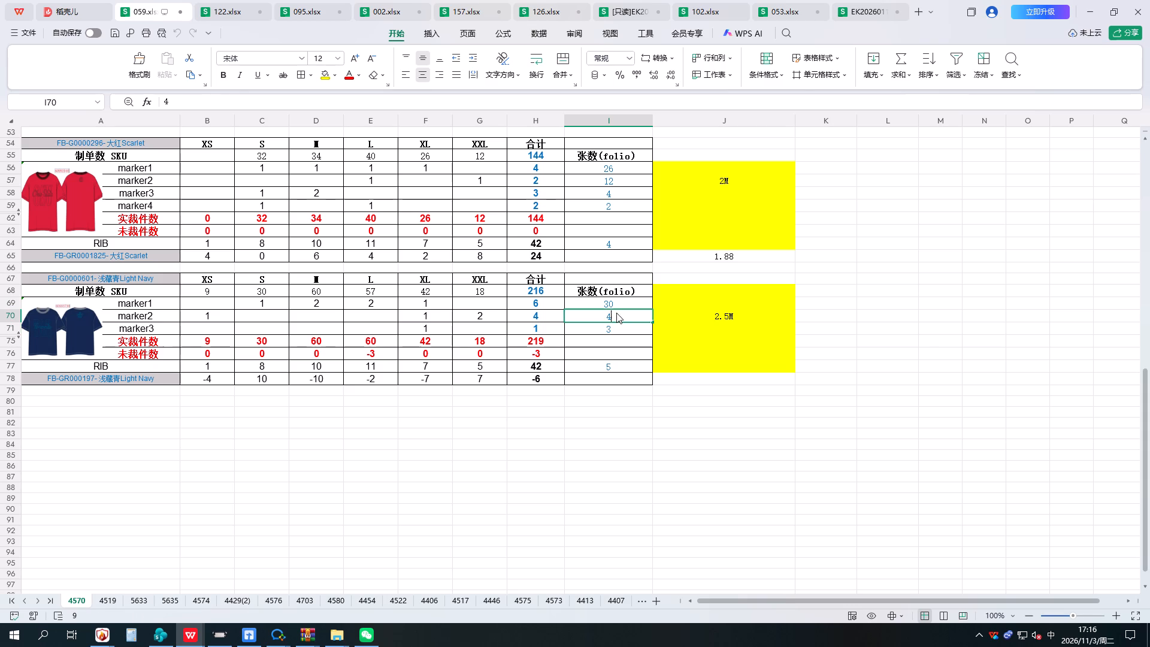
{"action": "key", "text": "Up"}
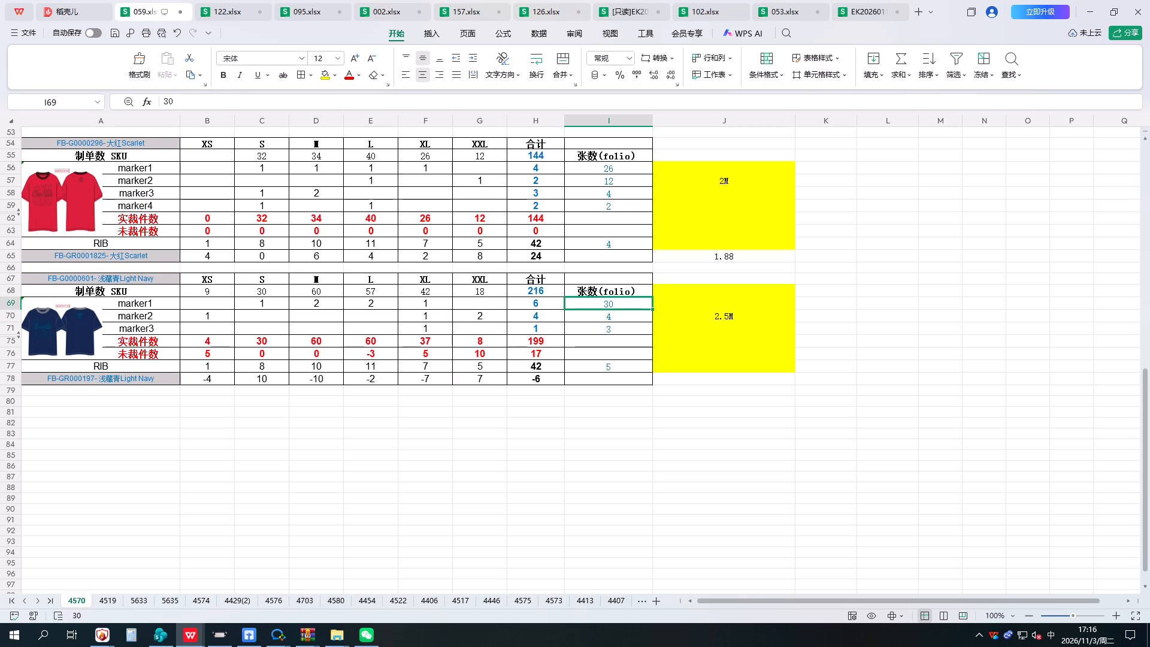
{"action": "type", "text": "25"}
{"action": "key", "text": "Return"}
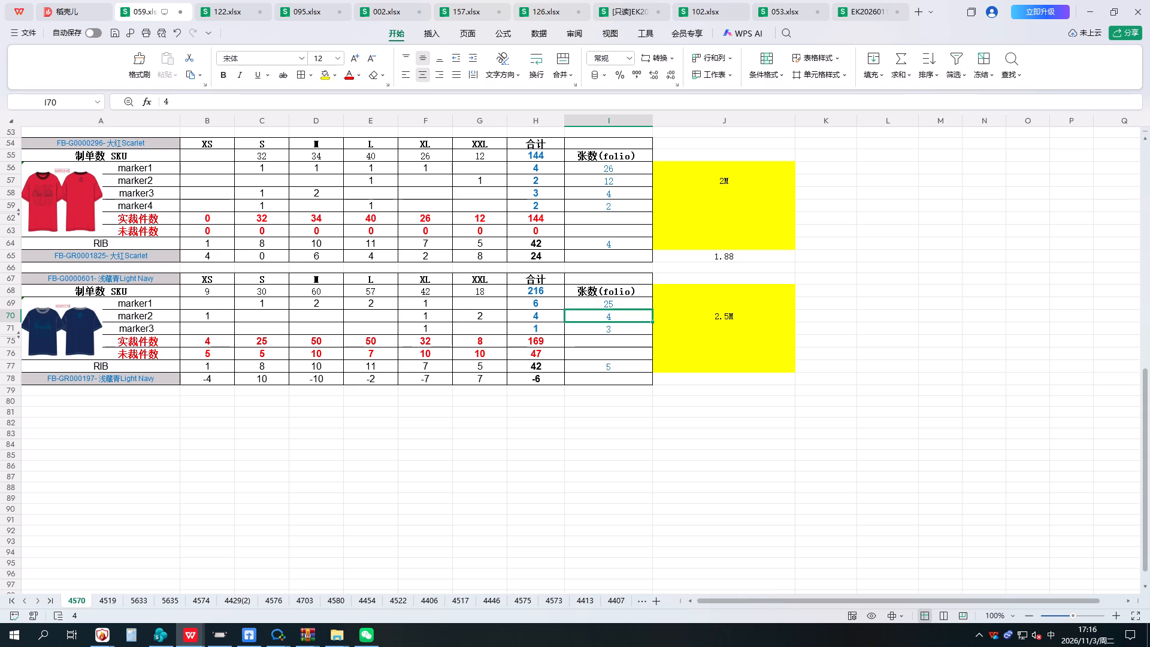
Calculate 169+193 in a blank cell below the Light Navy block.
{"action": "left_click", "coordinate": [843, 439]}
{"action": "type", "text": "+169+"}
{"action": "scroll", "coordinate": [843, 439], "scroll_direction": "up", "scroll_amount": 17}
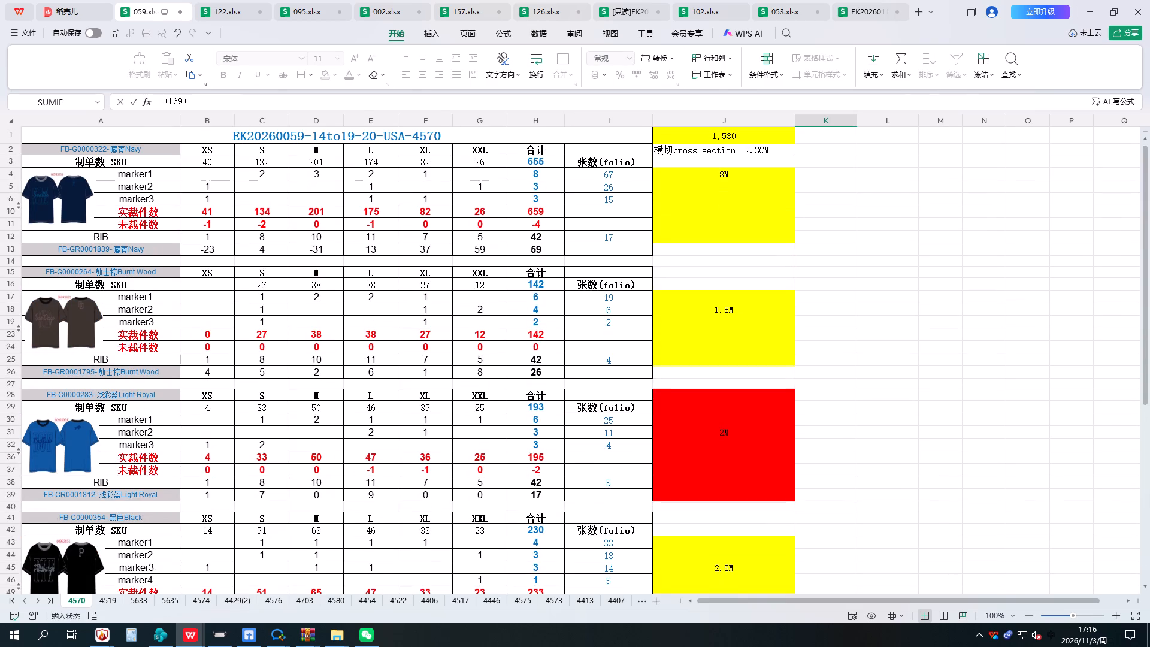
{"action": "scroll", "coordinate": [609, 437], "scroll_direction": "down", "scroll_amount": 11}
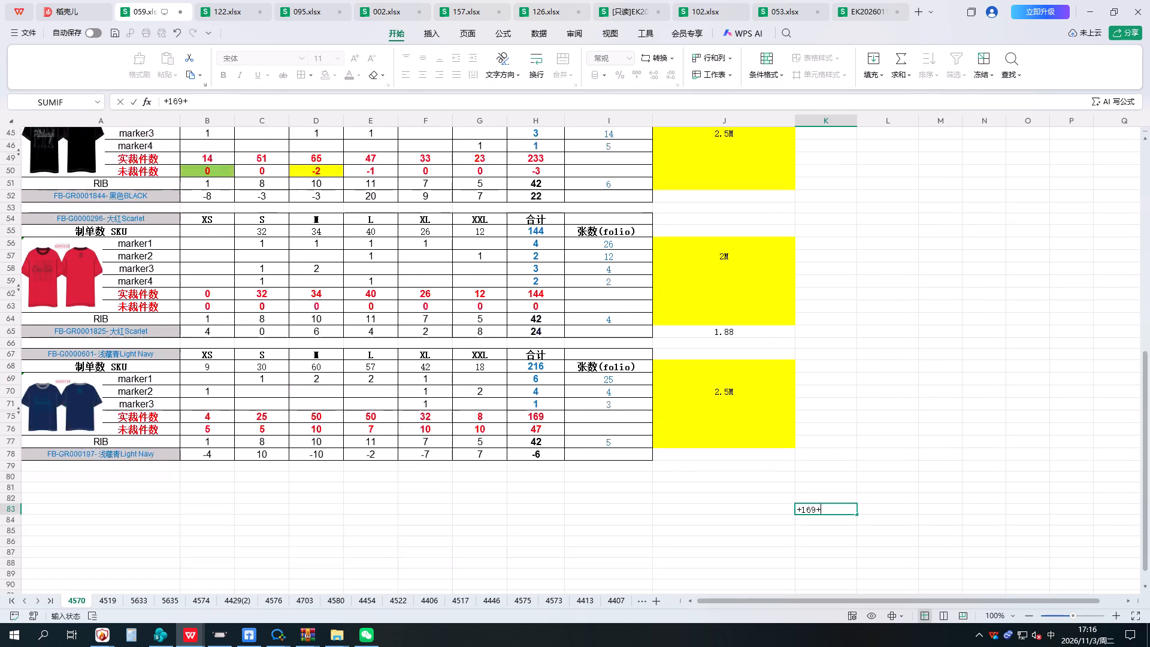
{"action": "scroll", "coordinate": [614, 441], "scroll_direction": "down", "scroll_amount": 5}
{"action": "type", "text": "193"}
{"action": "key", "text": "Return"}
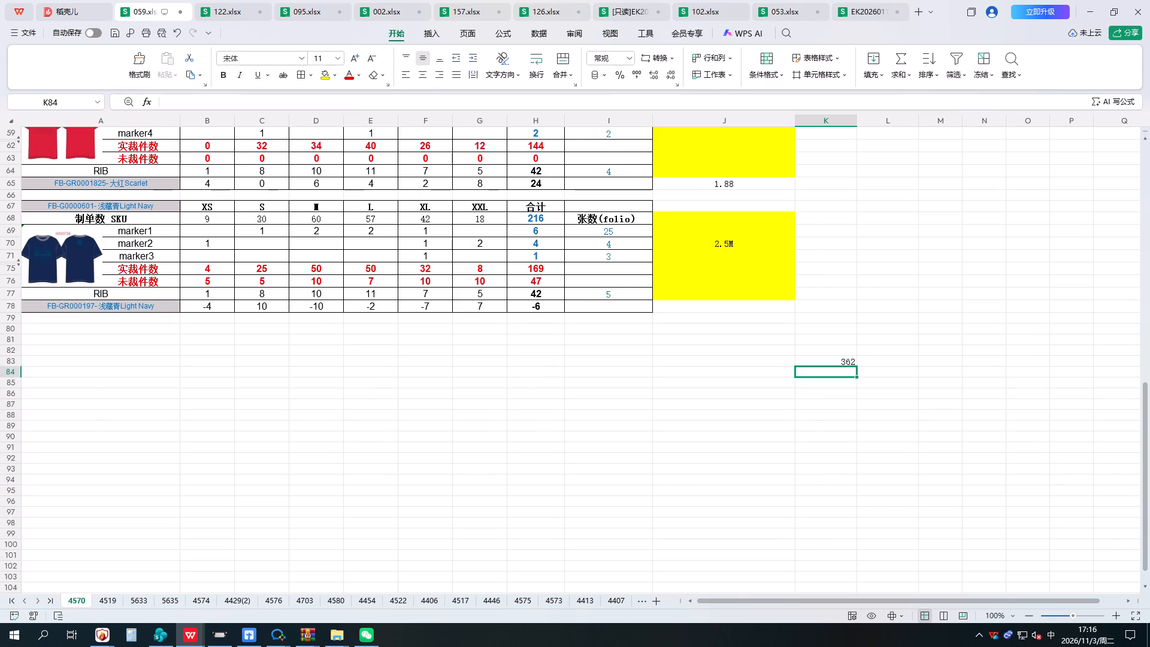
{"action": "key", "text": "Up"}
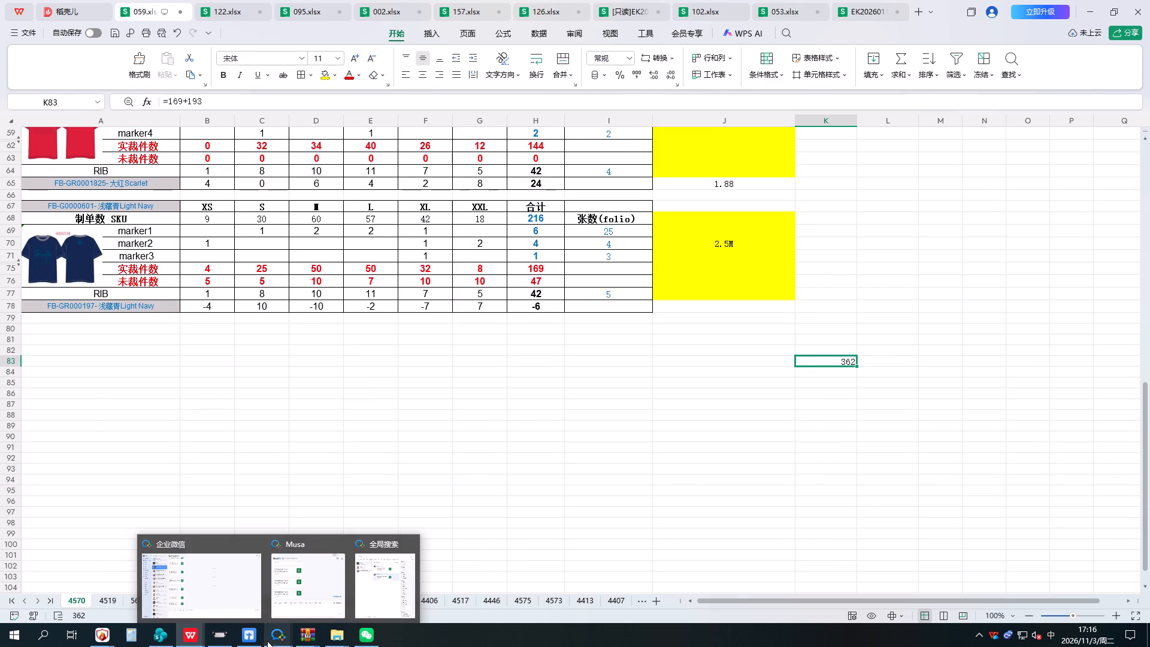
Switch to the EBK订单10.27 planning sheet and check the combined CUT balance of the two 4570 order rows.
{"action": "left_click", "coordinate": [249, 634]}
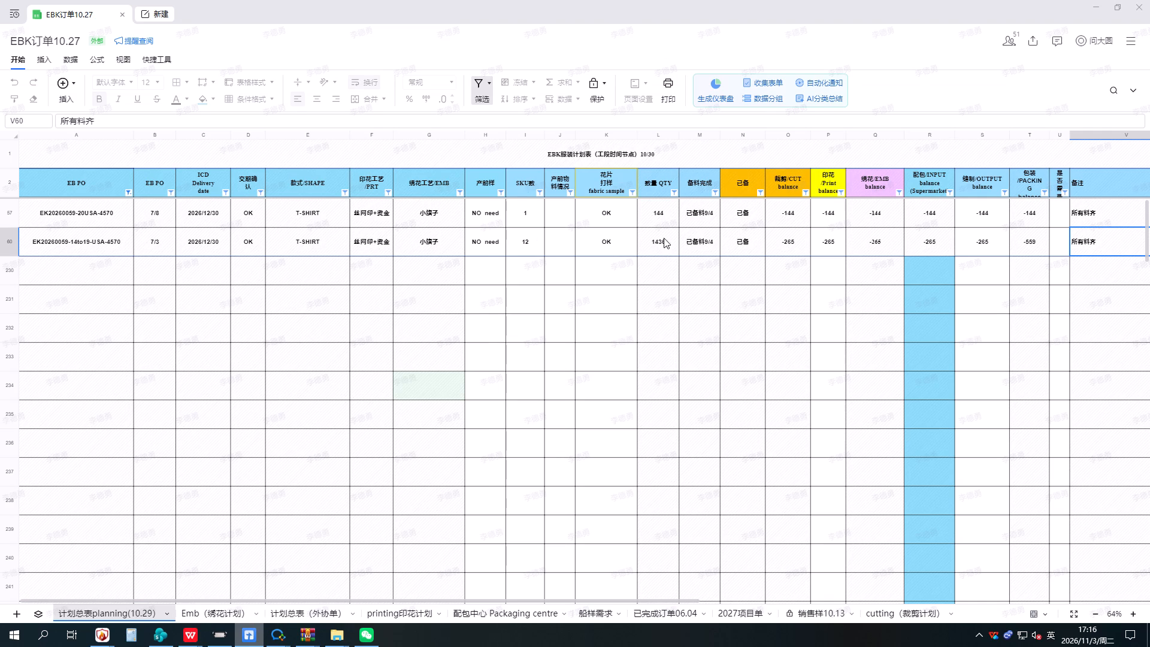
{"action": "left_click", "coordinate": [799, 237]}
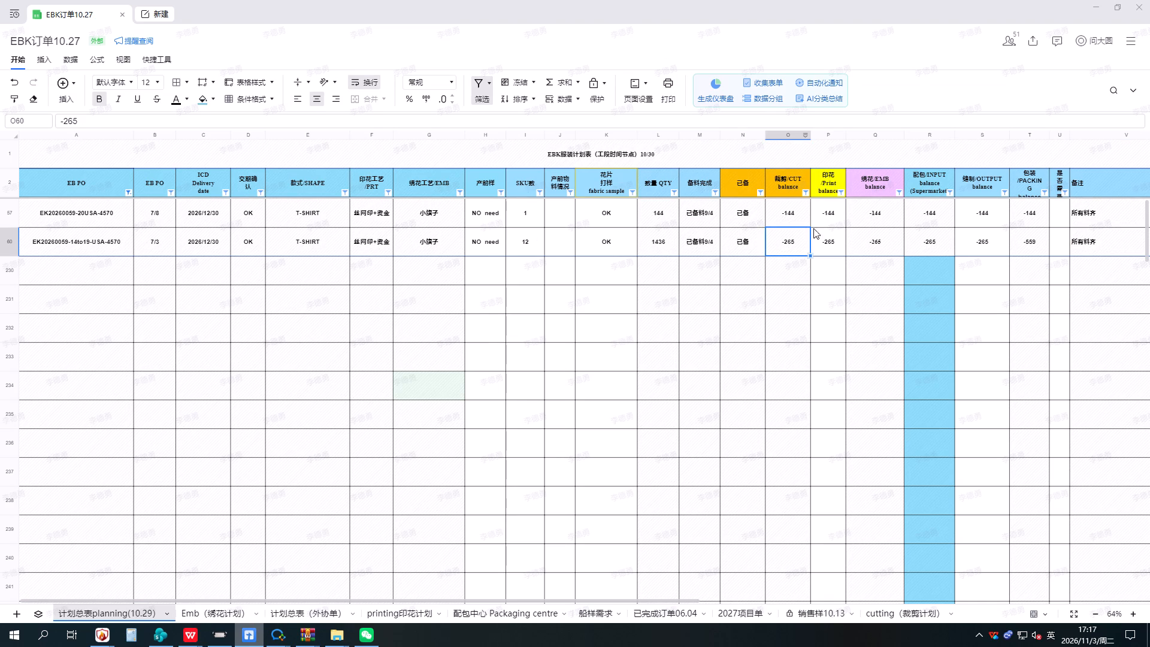
{"action": "left_click_drag", "start_coordinate": [792, 211], "coordinate": [792, 235]}
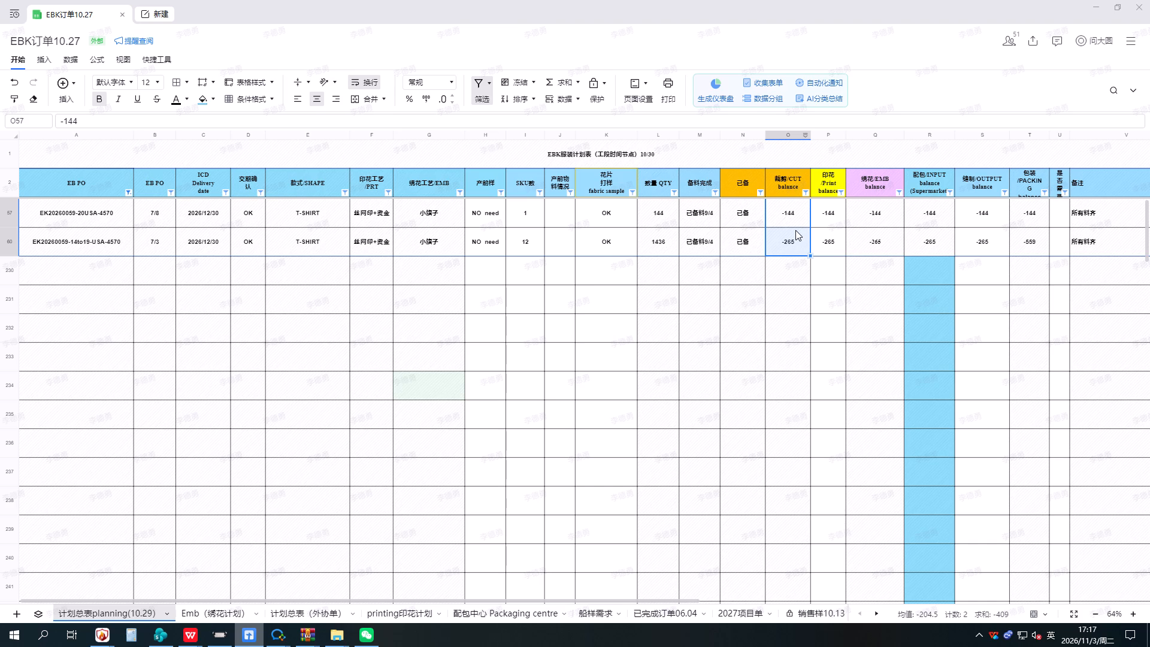
{"action": "left_click", "coordinate": [1091, 8]}
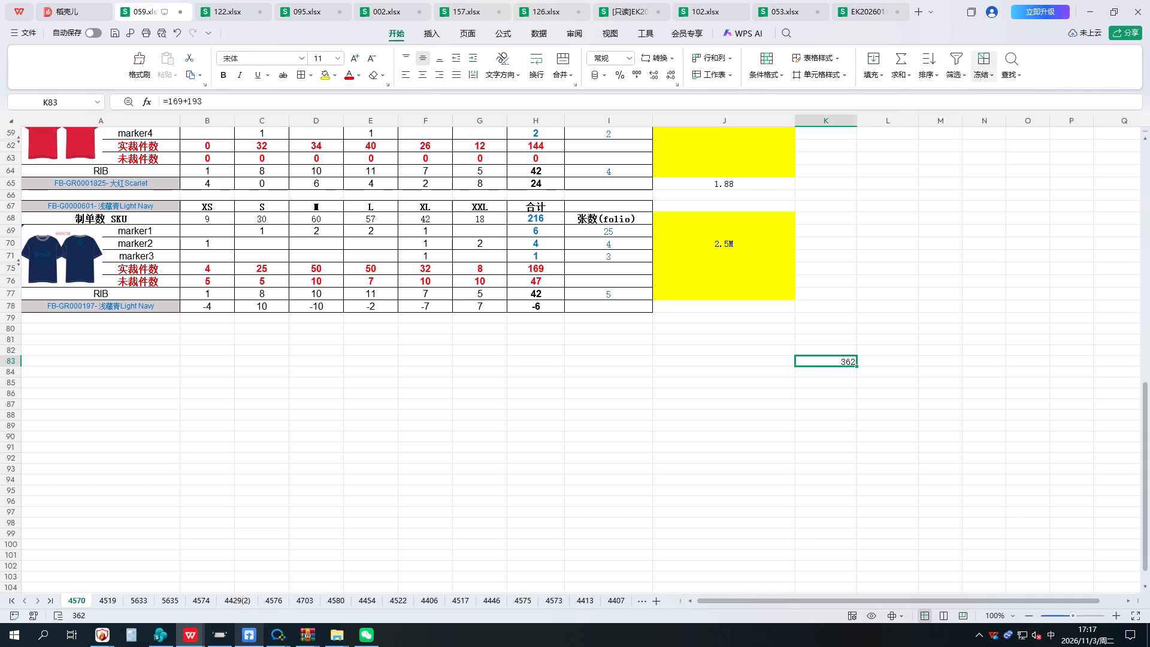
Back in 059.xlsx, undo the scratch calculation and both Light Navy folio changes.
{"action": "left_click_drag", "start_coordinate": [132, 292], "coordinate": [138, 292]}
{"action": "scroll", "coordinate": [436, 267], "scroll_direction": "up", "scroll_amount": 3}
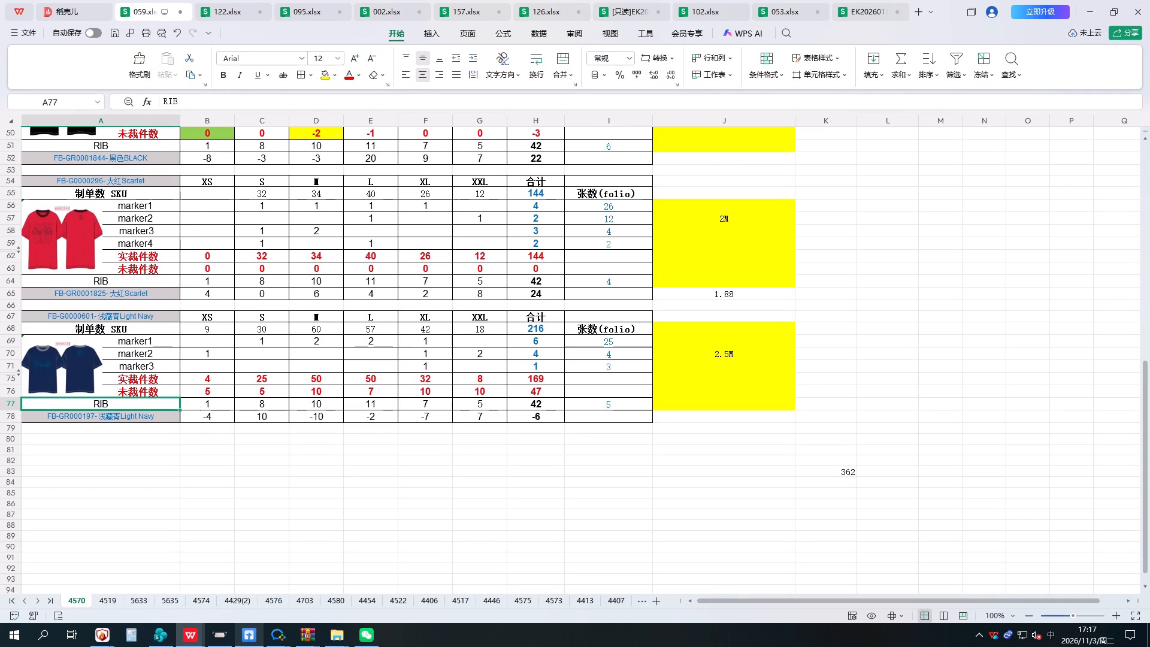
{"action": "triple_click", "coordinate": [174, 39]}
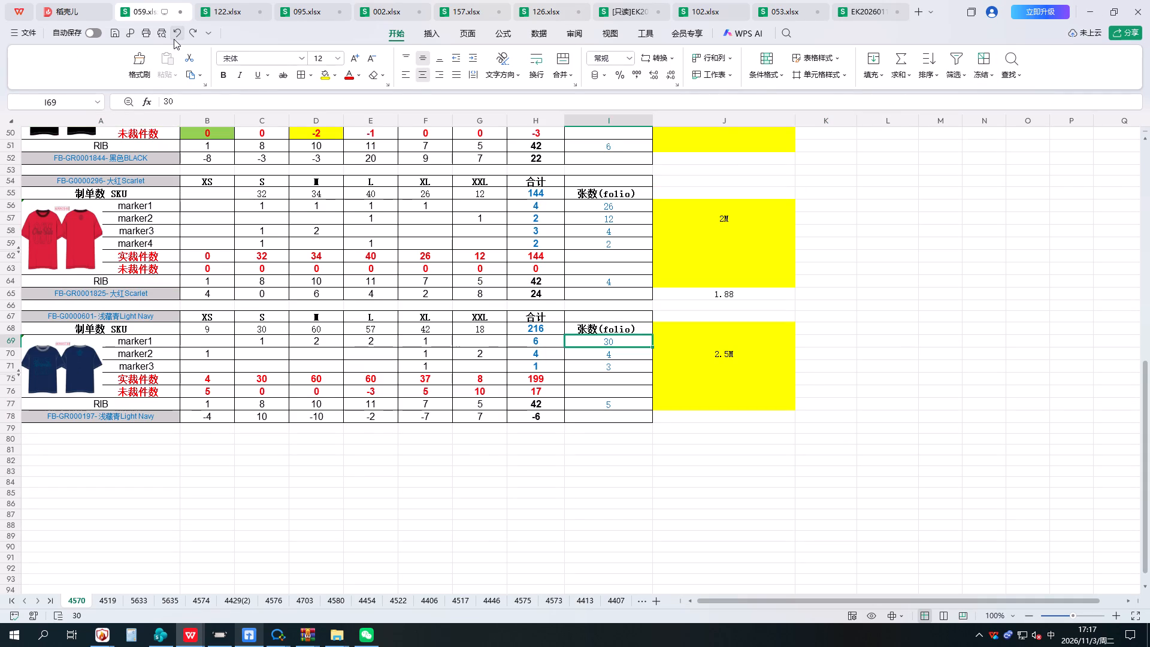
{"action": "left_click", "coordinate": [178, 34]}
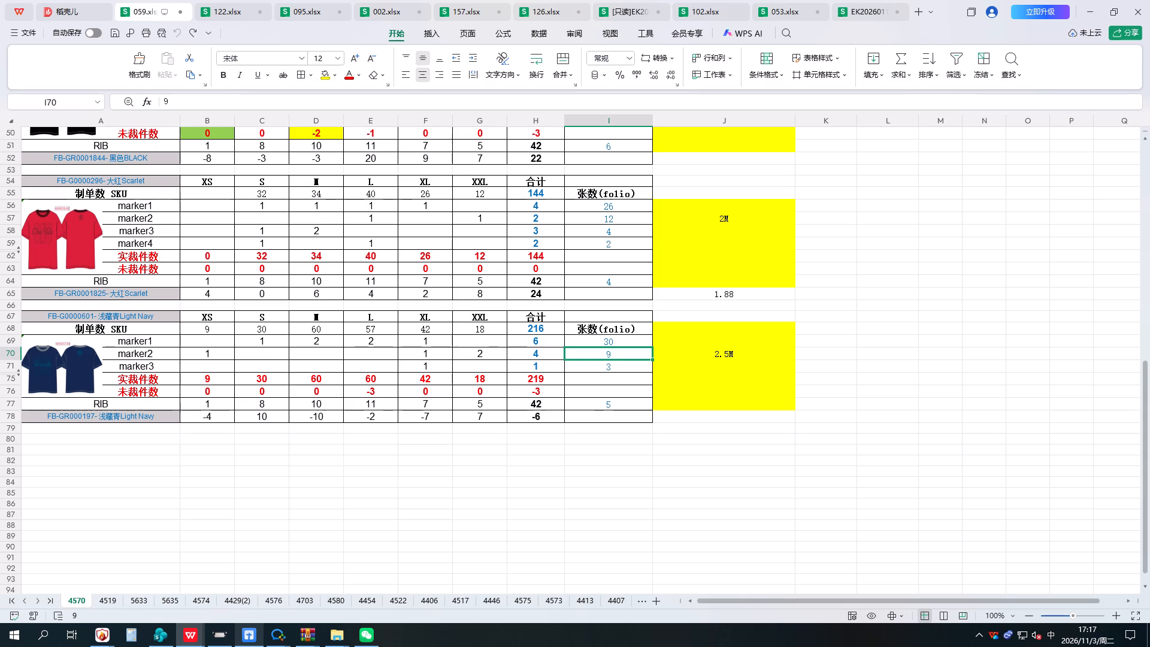
Enter 5 in cell J69 beside the Light Navy marker1 row and fill the cell green.
{"action": "left_click", "coordinate": [668, 346]}
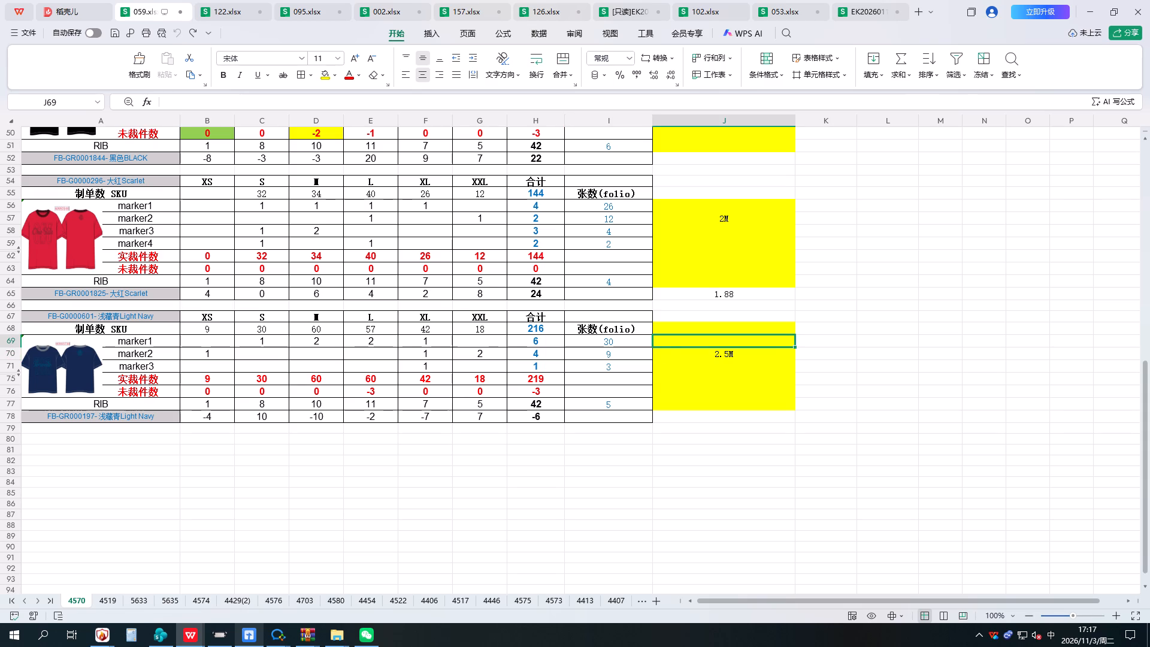
{"action": "key", "text": "5"}
{"action": "left_click", "coordinate": [668, 512]}
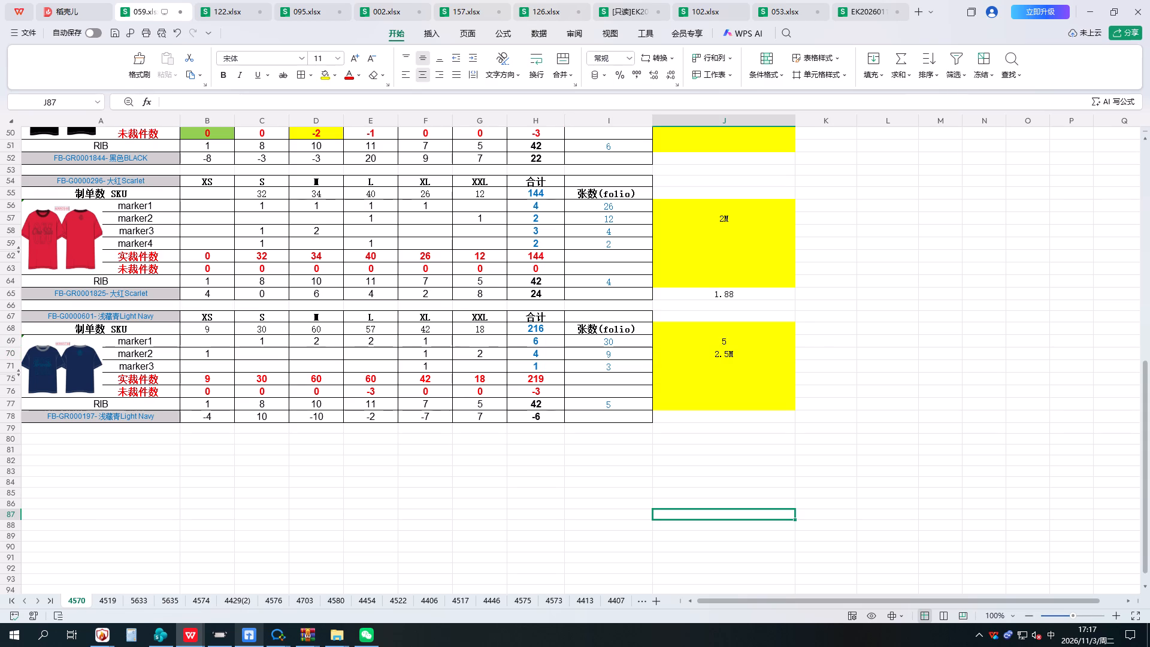
{"action": "left_click", "coordinate": [730, 343]}
{"action": "left_click", "coordinate": [338, 76]}
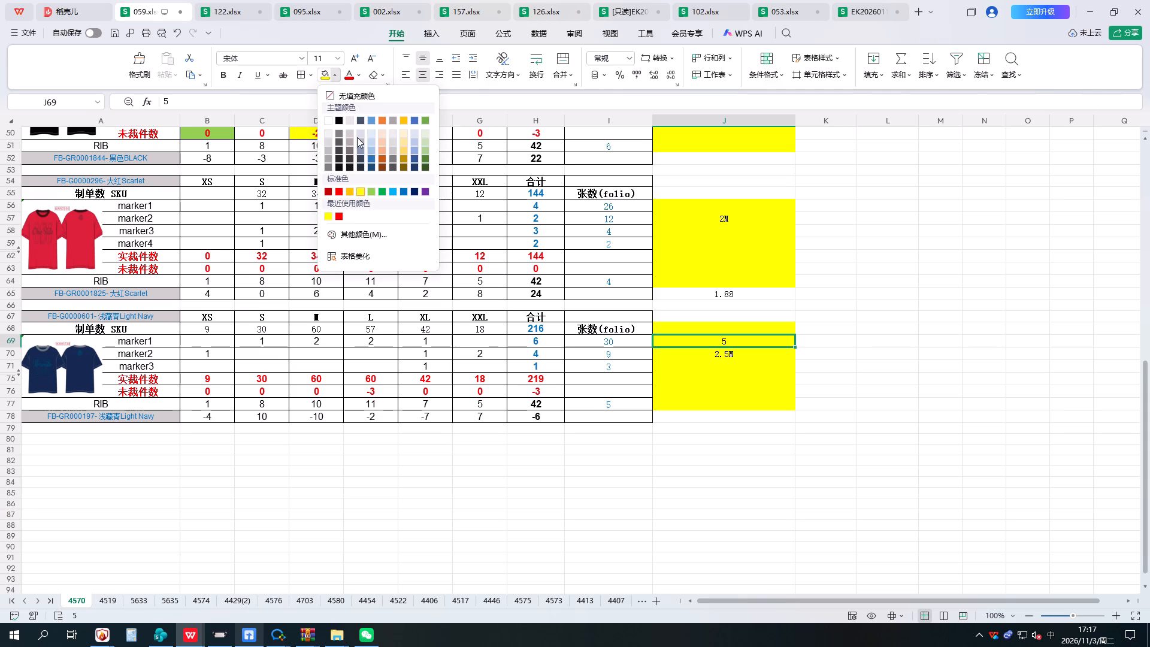
{"action": "left_click", "coordinate": [380, 191]}
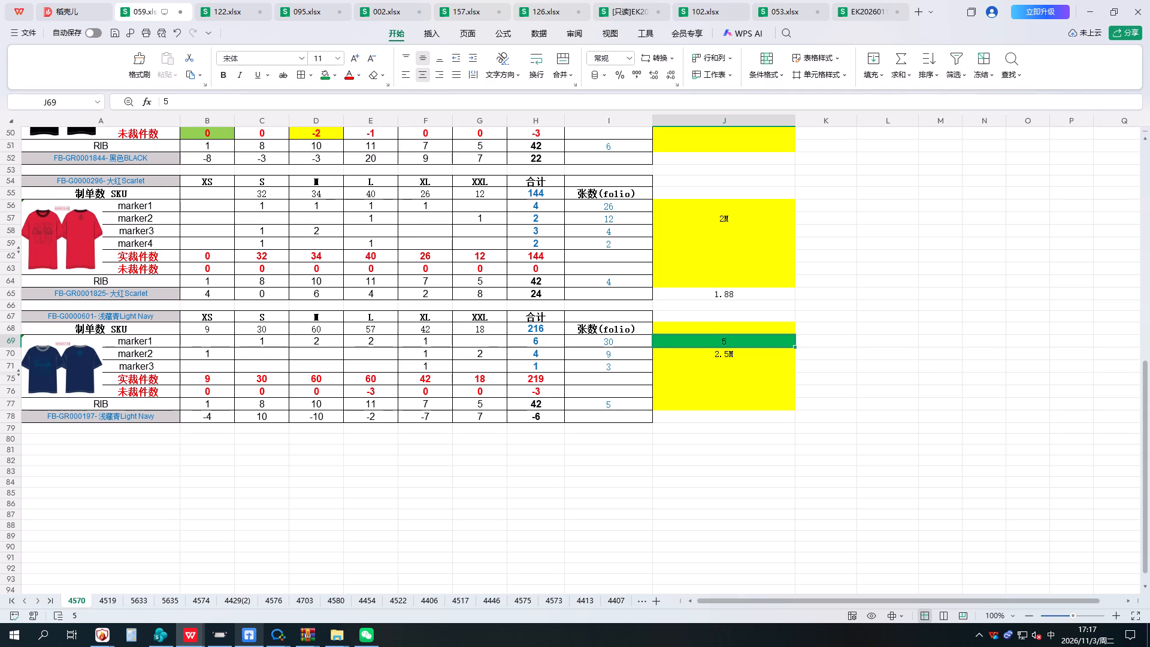
Enter 4 in cell K70 beside the Light Navy marker2 row and fill the cell green.
{"action": "left_click", "coordinate": [673, 353]}
{"action": "left_click", "coordinate": [819, 359]}
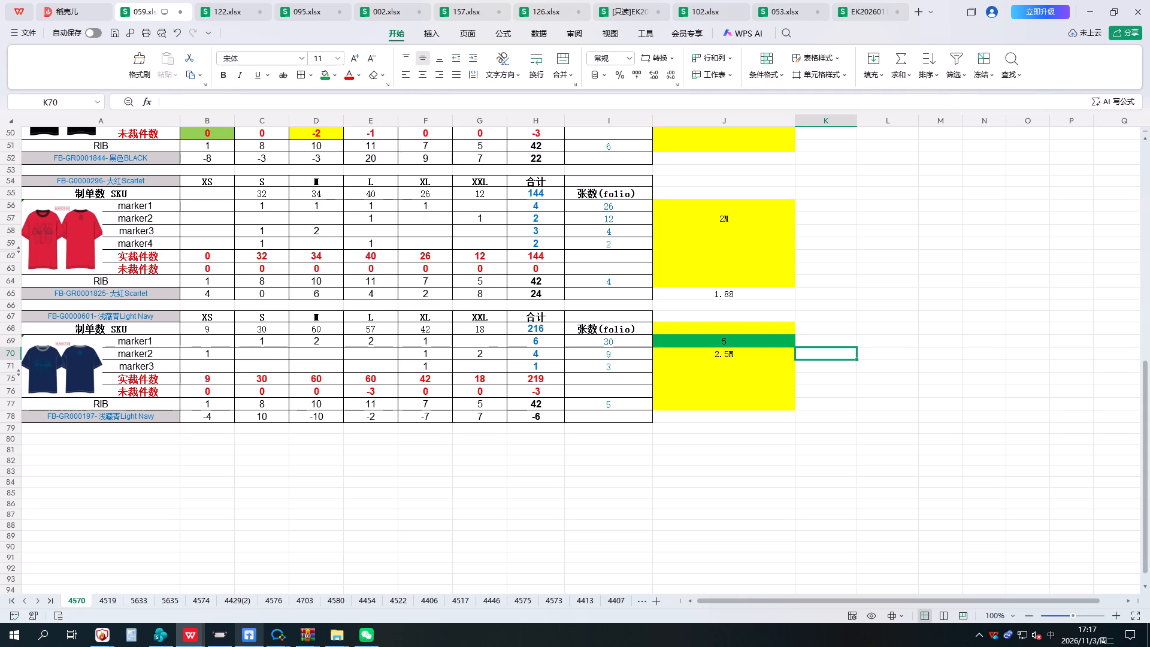
{"action": "left_click", "coordinate": [813, 364]}
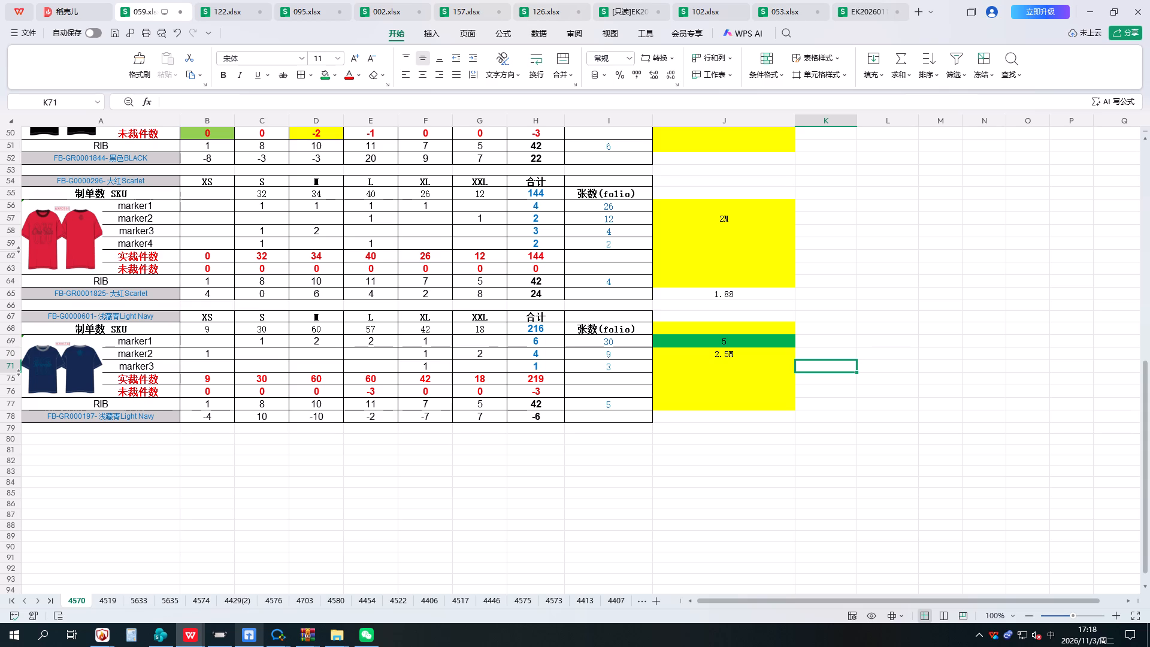
{"action": "left_click", "coordinate": [813, 348]}
{"action": "key", "text": "4"}
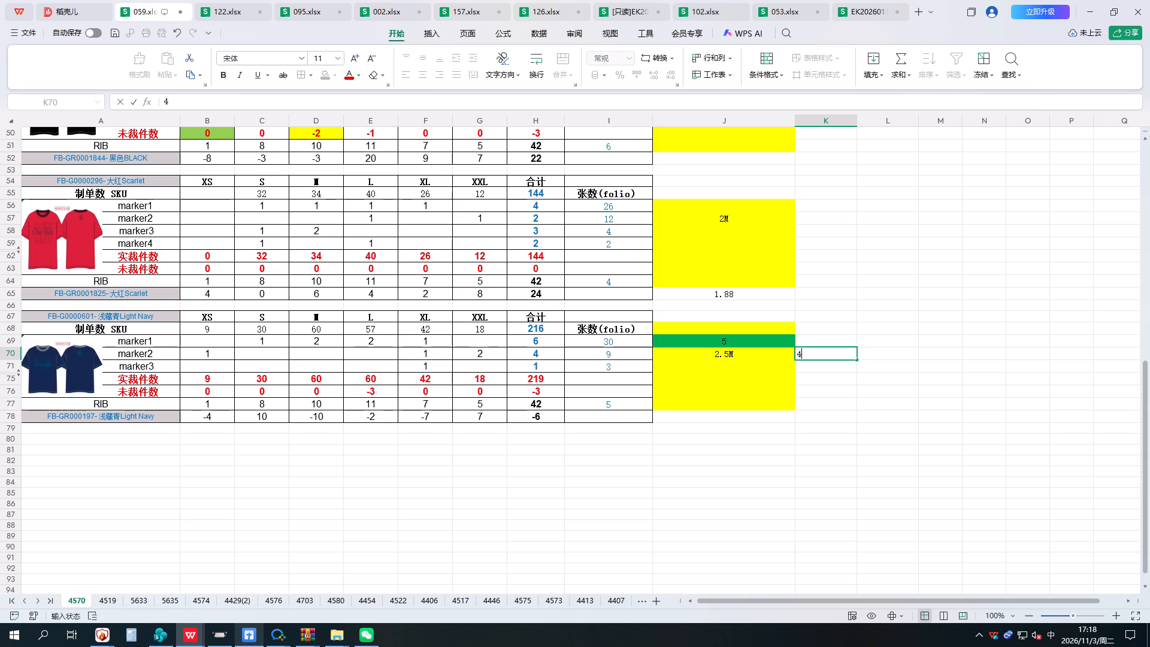
{"action": "left_click", "coordinate": [662, 399]}
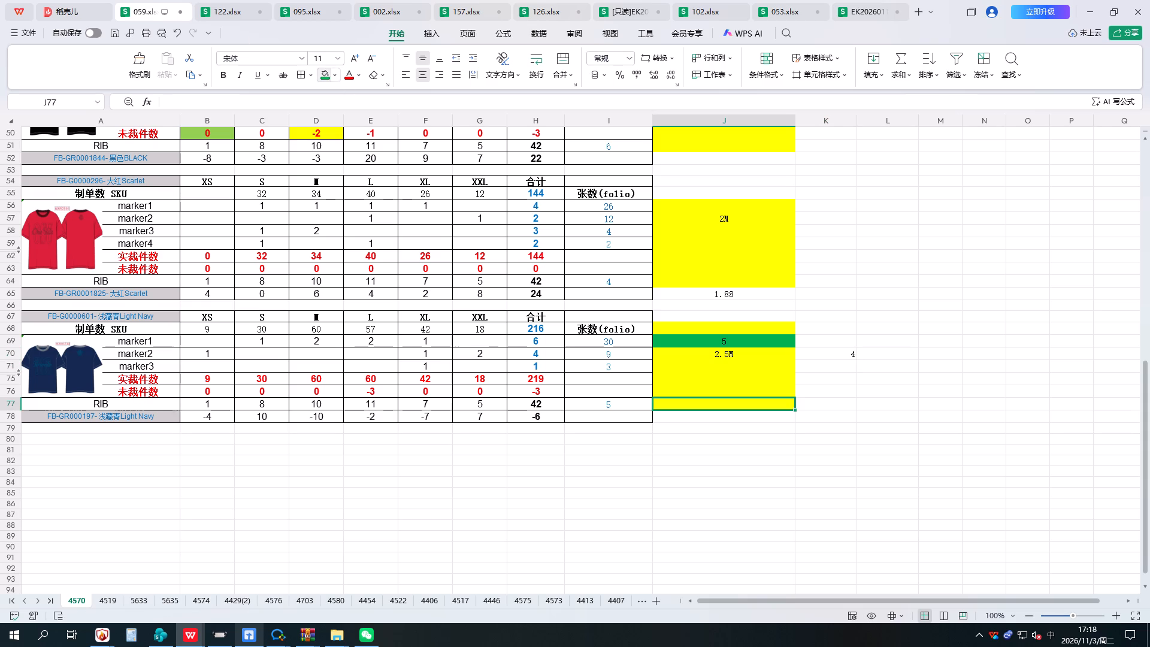
{"action": "left_click", "coordinate": [837, 349]}
{"action": "left_click", "coordinate": [322, 72]}
{"action": "left_click", "coordinate": [972, 440]}
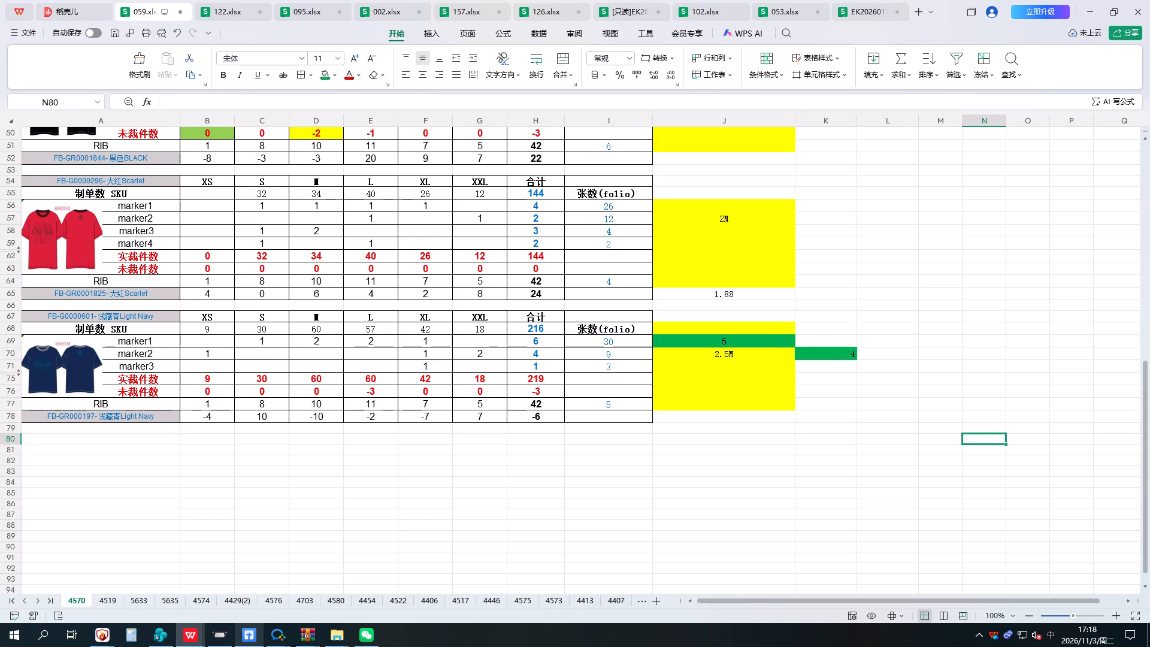
Set the Light Navy folio counts to 25 for marker1 and 5 for marker2.
{"action": "left_click", "coordinate": [618, 344]}
{"action": "type", "text": "25"}
{"action": "key", "text": "Return"}
{"action": "key", "text": "5"}
{"action": "key", "text": "Return"}
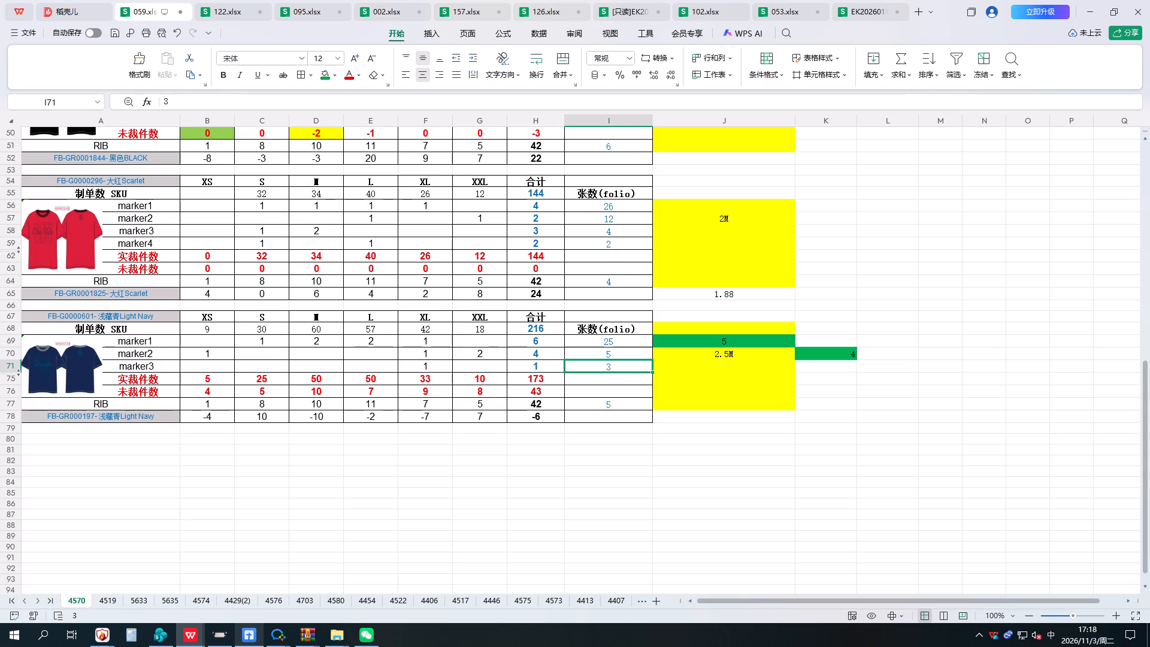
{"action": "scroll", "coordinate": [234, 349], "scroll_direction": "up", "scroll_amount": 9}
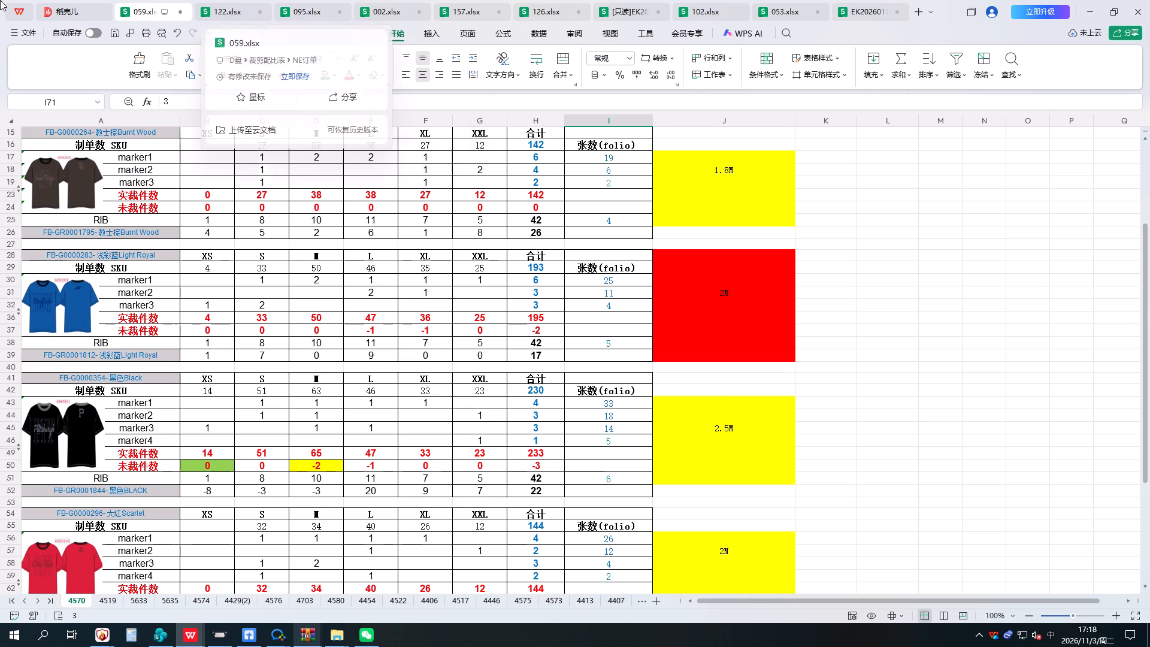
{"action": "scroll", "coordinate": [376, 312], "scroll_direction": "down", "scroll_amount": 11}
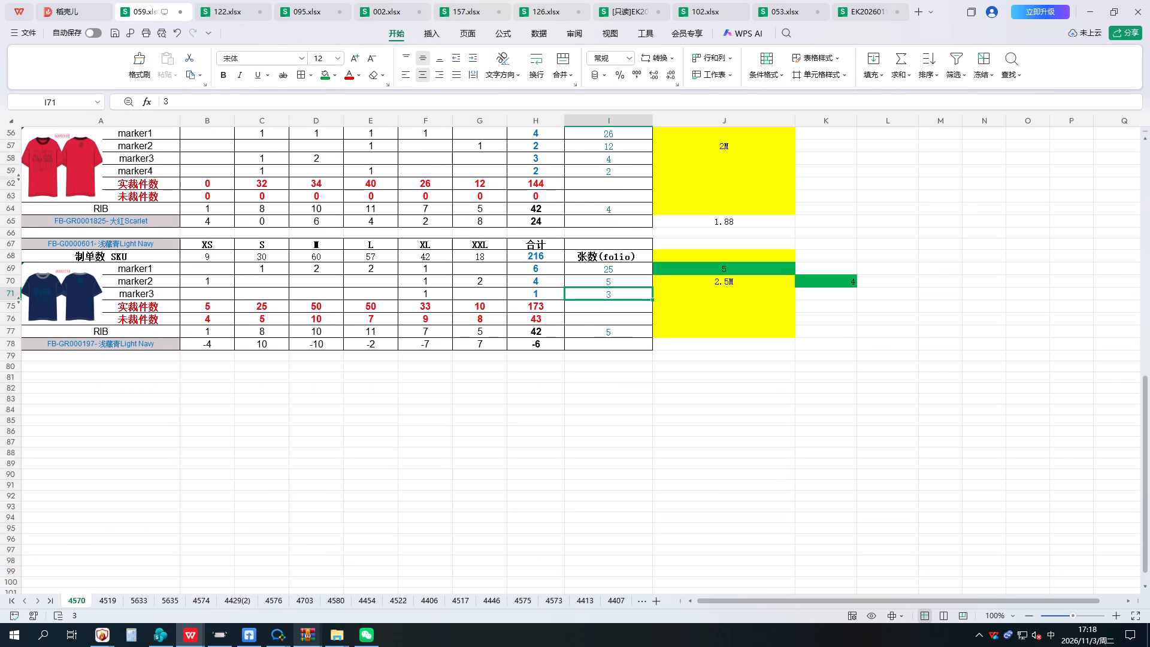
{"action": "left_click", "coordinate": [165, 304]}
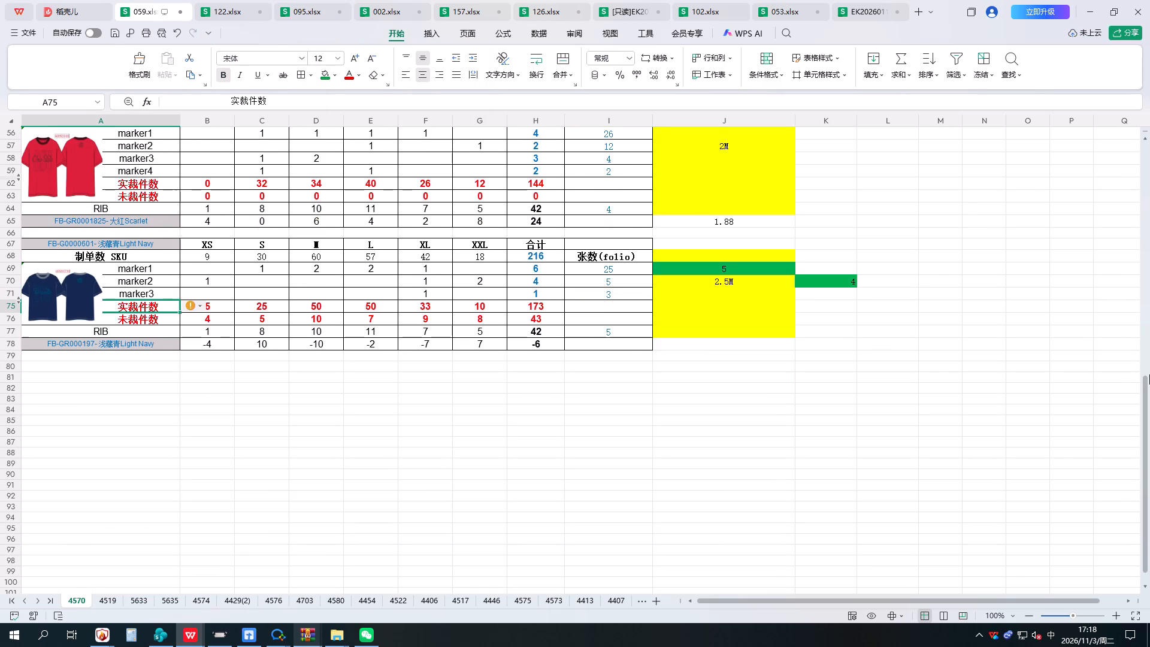